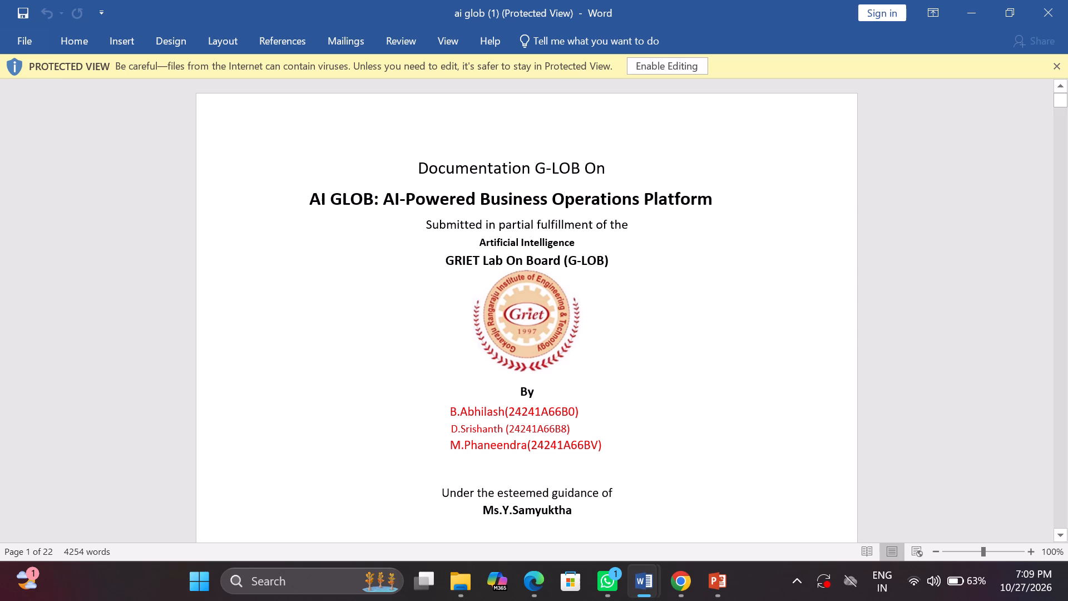
Browse this computer's Downloads folder and open the dwdm PDF for conversion to an editable Word document.
click(73, 45)
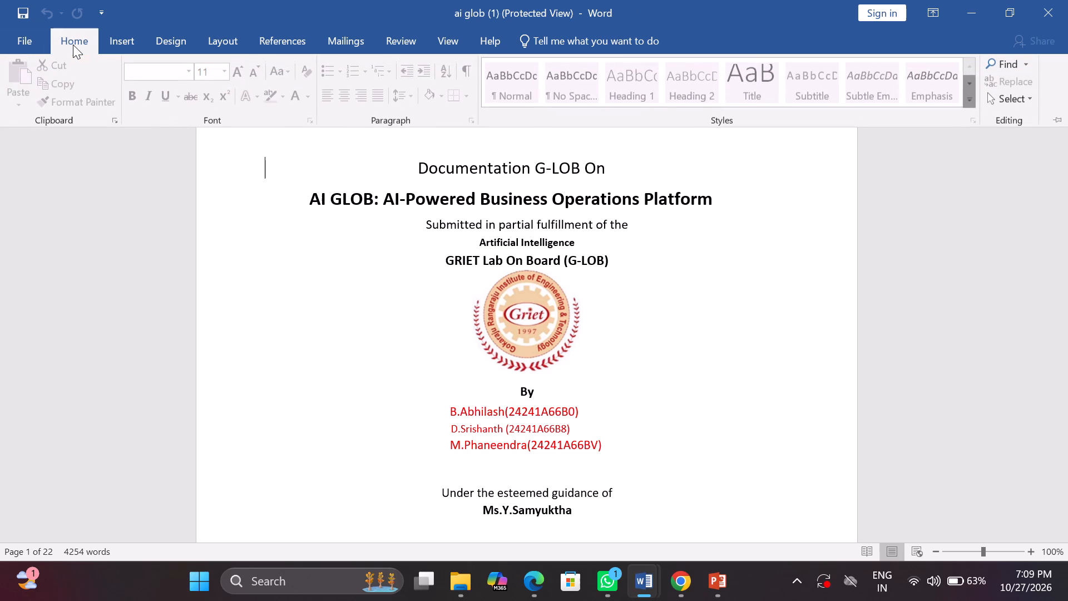
click(14, 31)
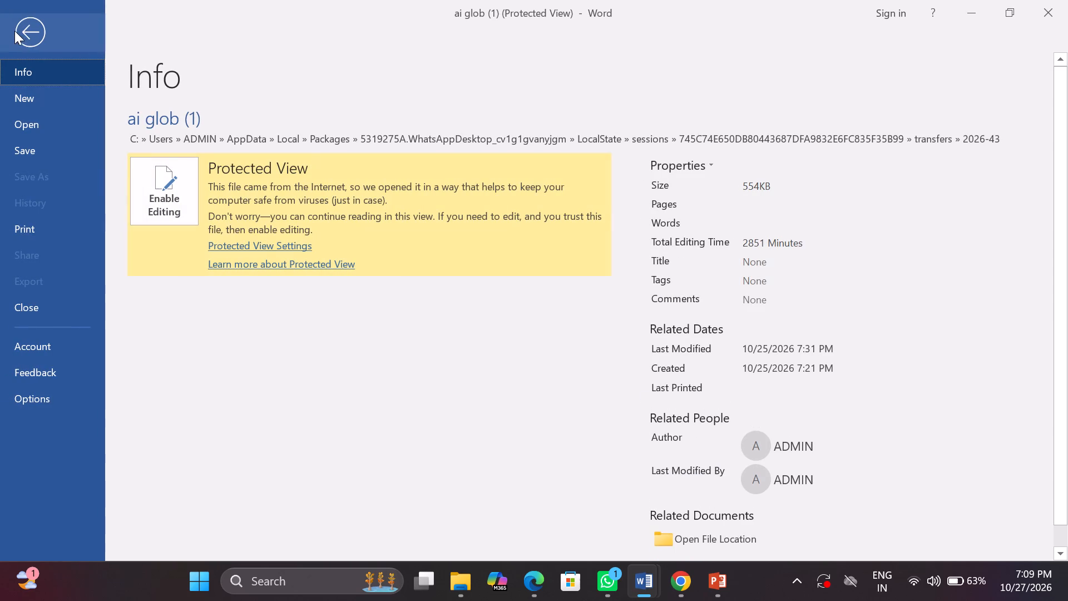
click(57, 103)
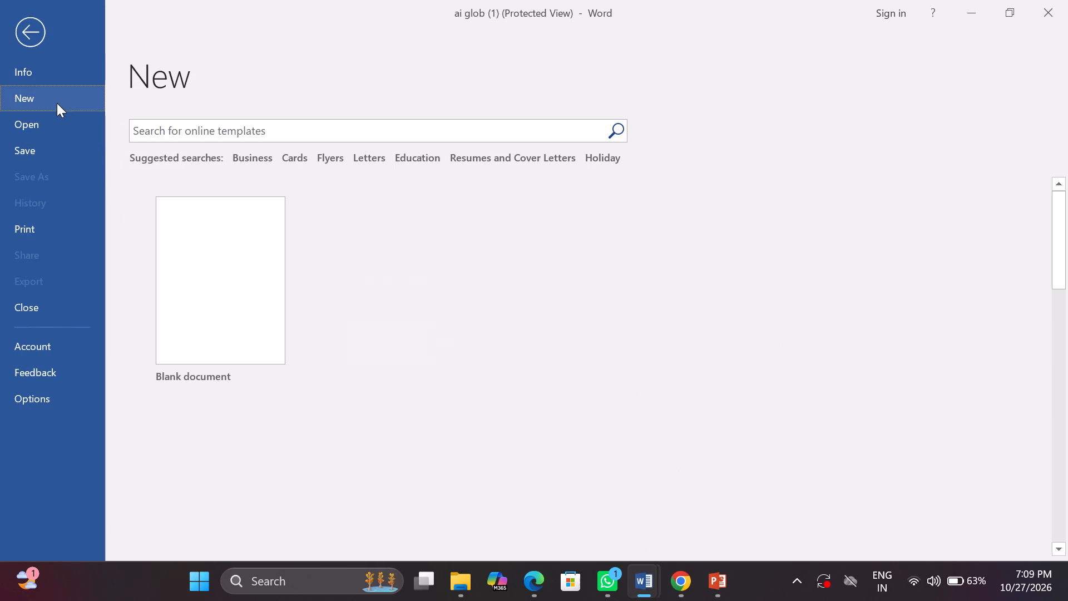
click(44, 125)
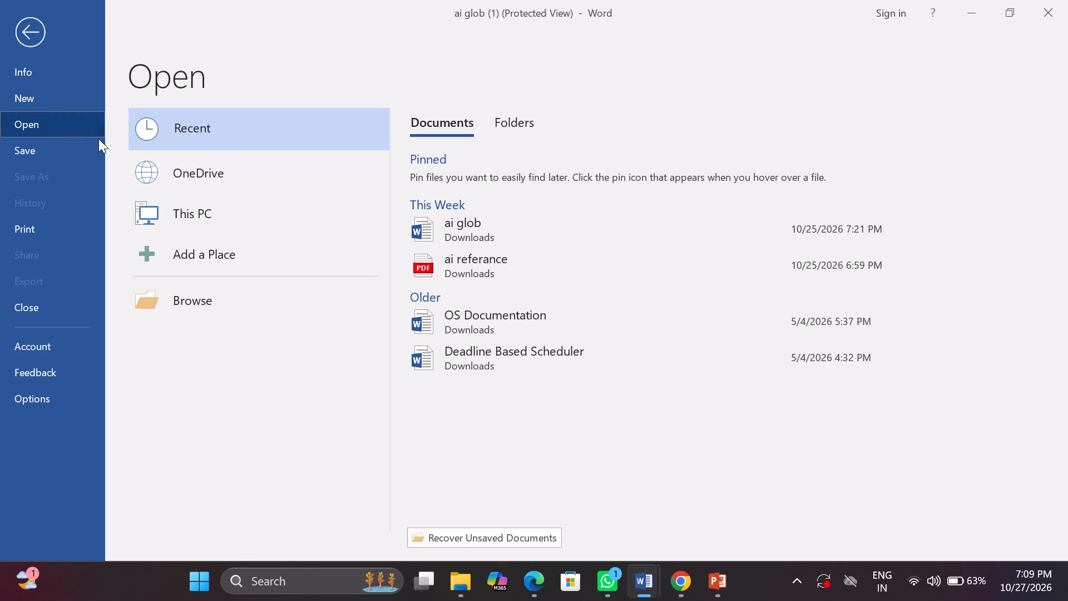
click(262, 205)
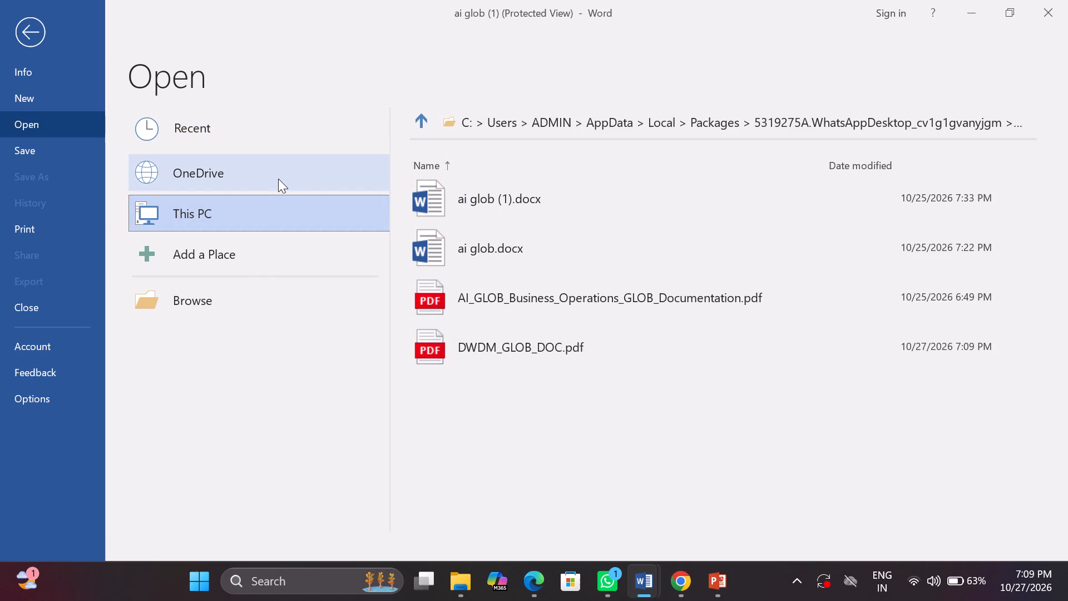
click(278, 178)
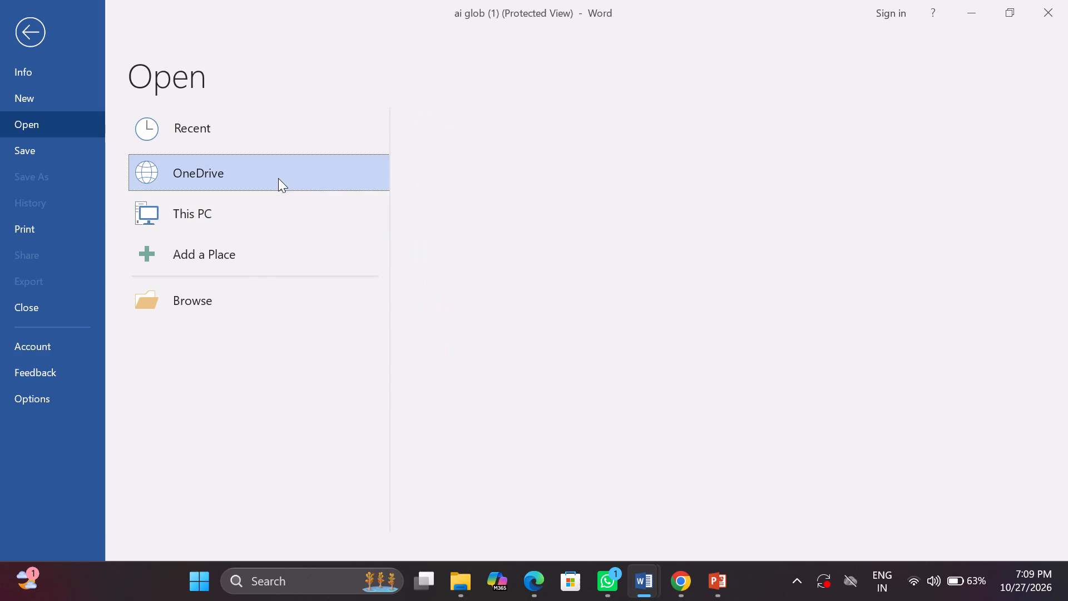
click(253, 254)
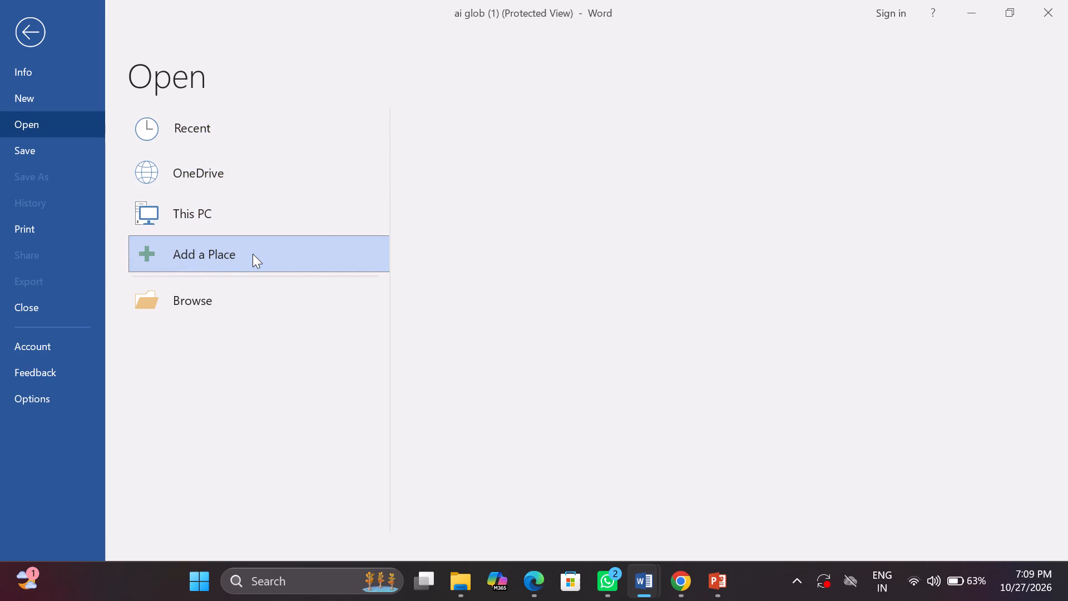
double_click(192, 214)
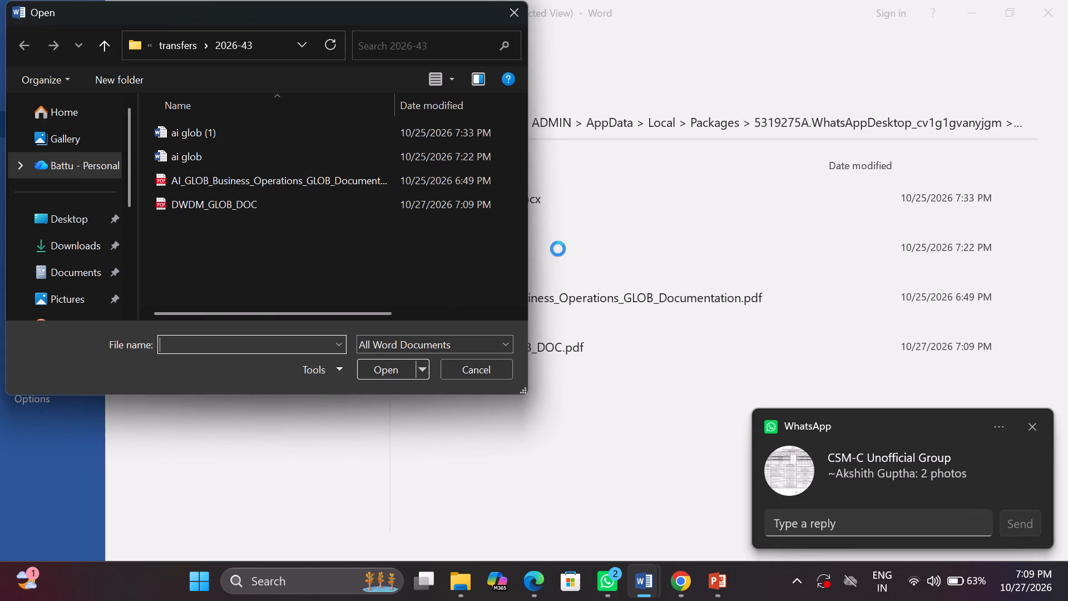
click(96, 242)
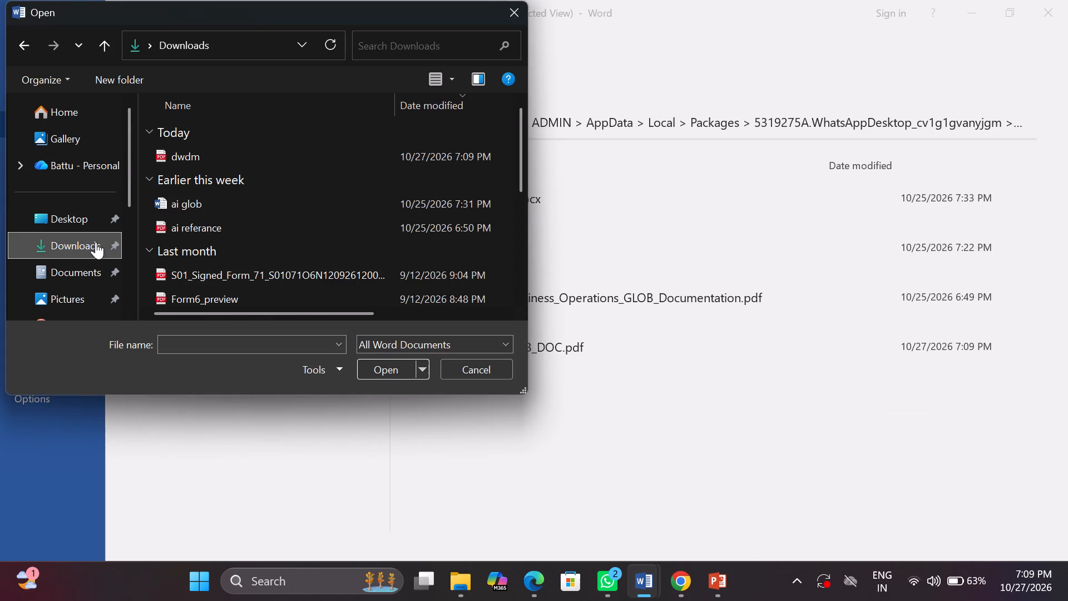
double_click(263, 151)
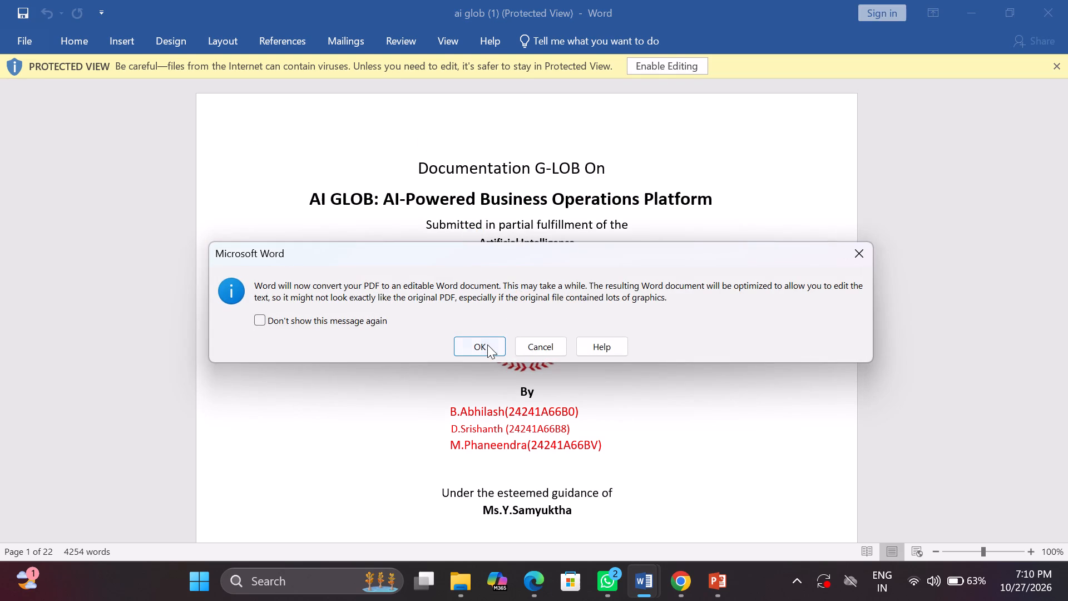
Accept the conversion of the dwdm PDF into an editable Word document so that it opens.
click(487, 344)
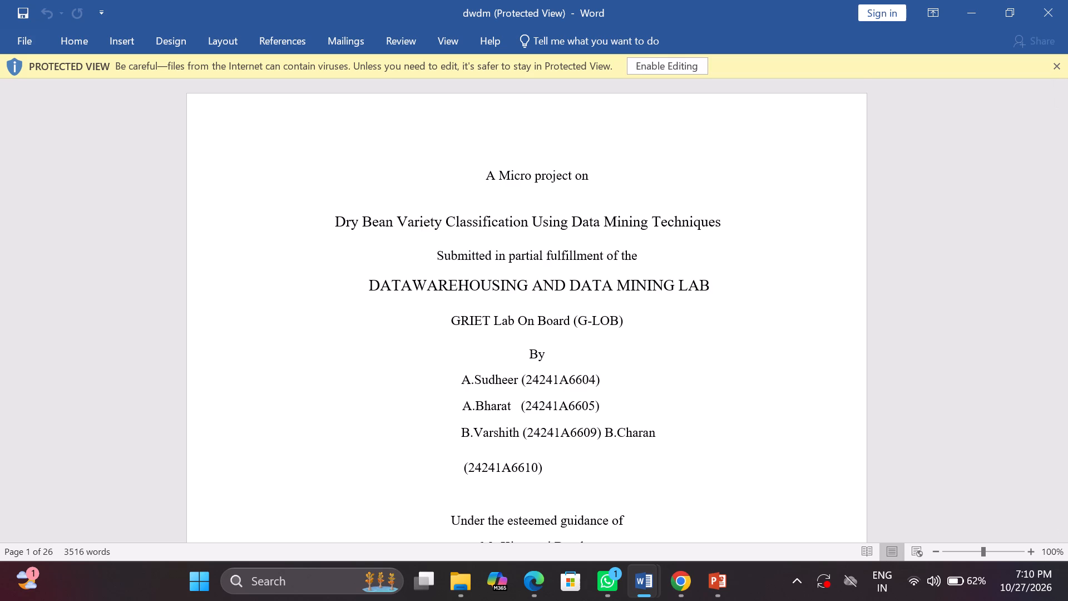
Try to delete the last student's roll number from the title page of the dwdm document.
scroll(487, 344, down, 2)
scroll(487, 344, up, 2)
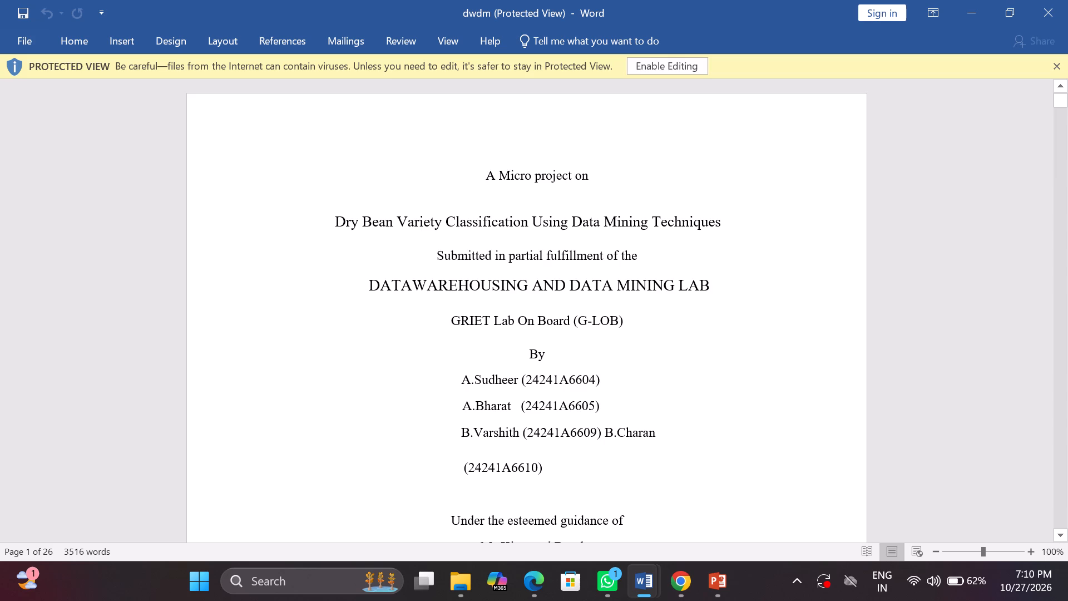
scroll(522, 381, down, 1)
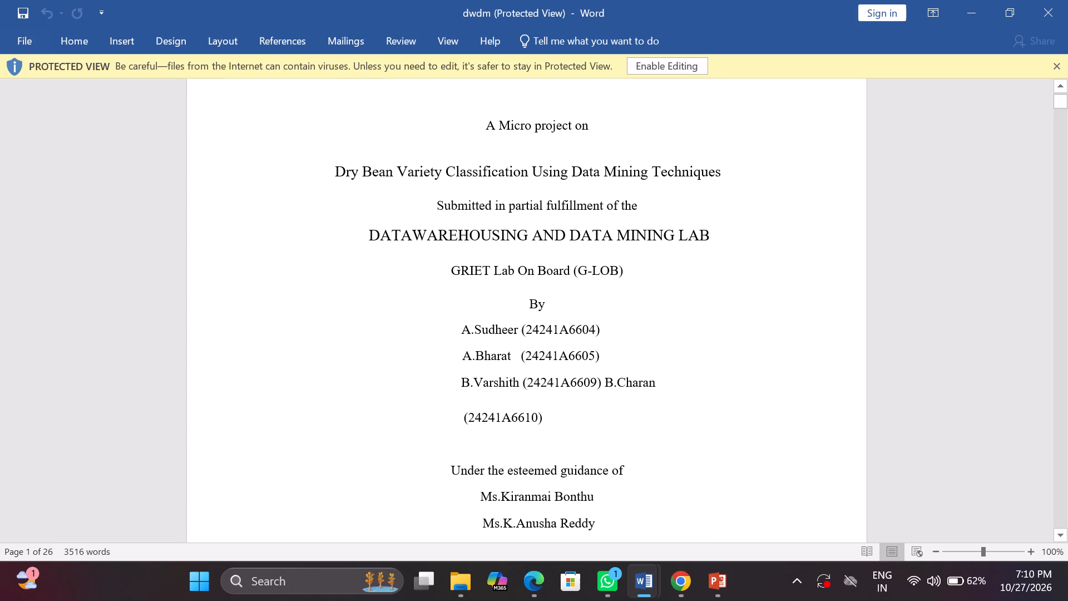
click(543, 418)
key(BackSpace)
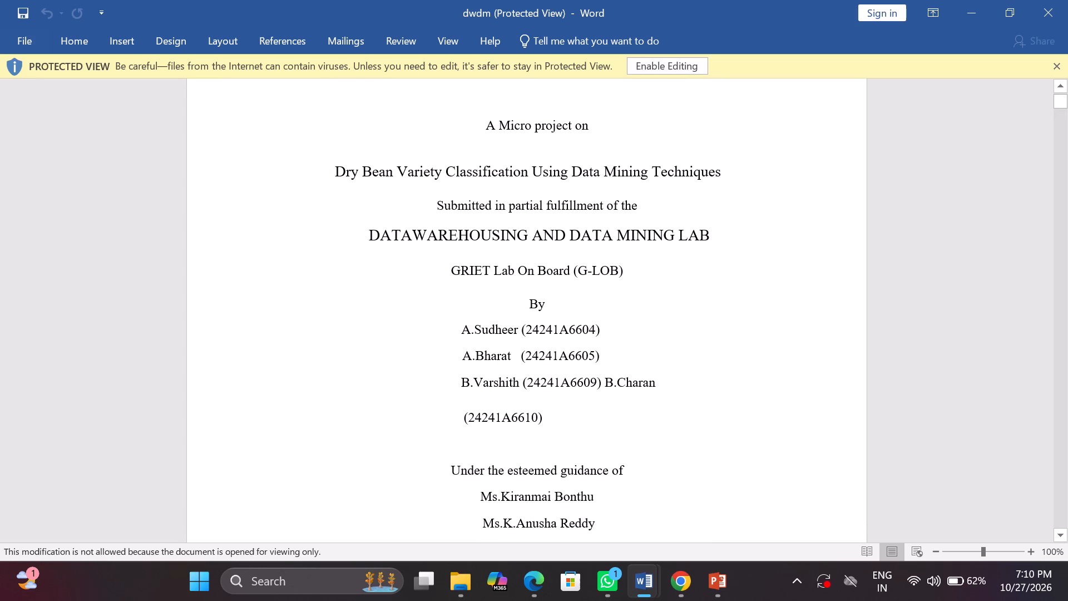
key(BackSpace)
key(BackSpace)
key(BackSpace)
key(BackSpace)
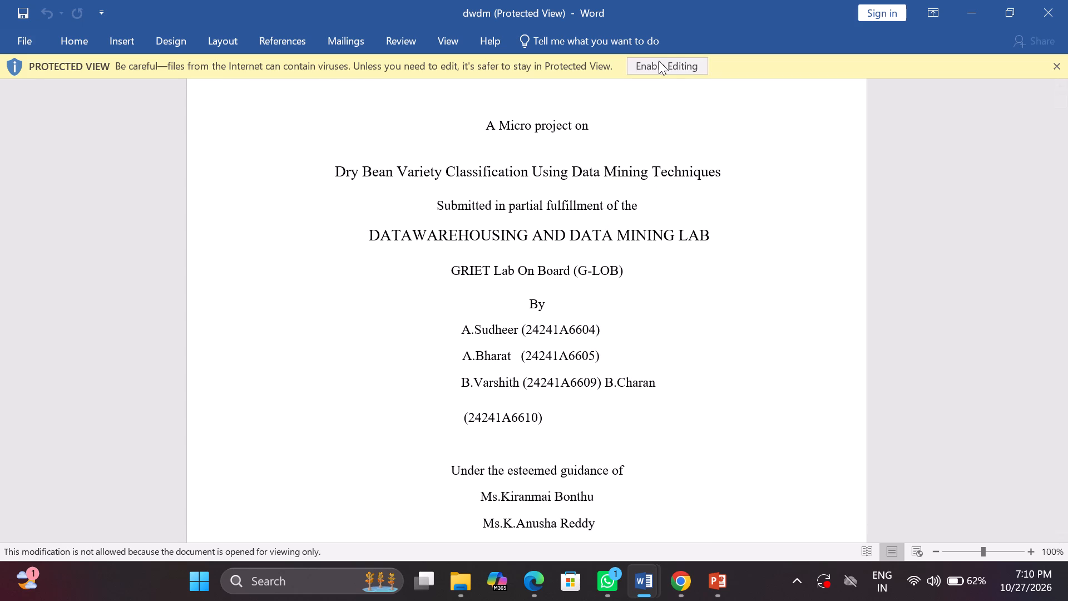
Take the dwdm document out of Protected View by enabling editing.
click(659, 61)
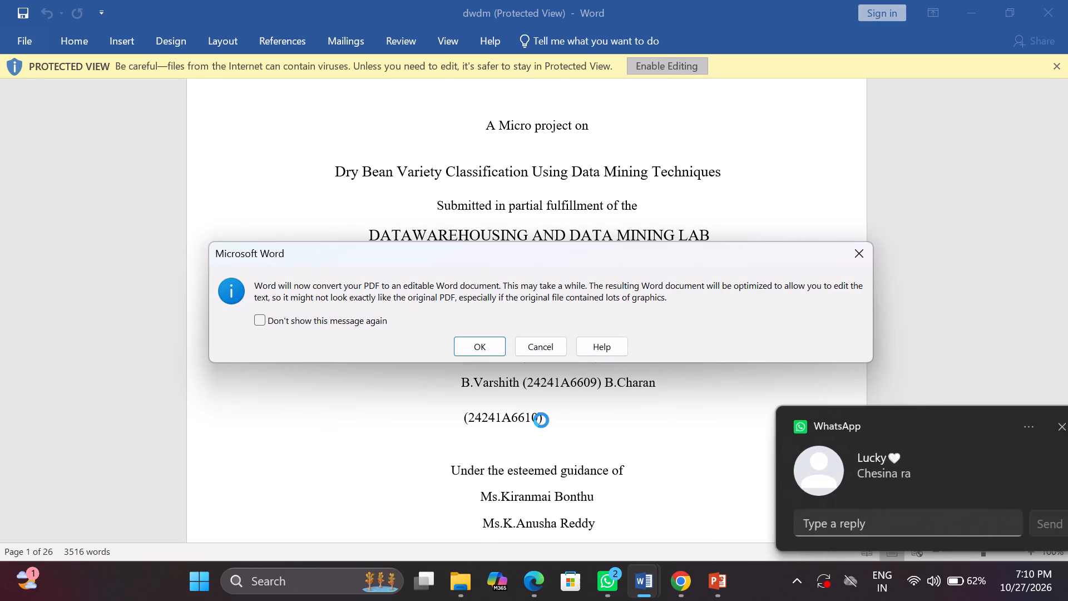
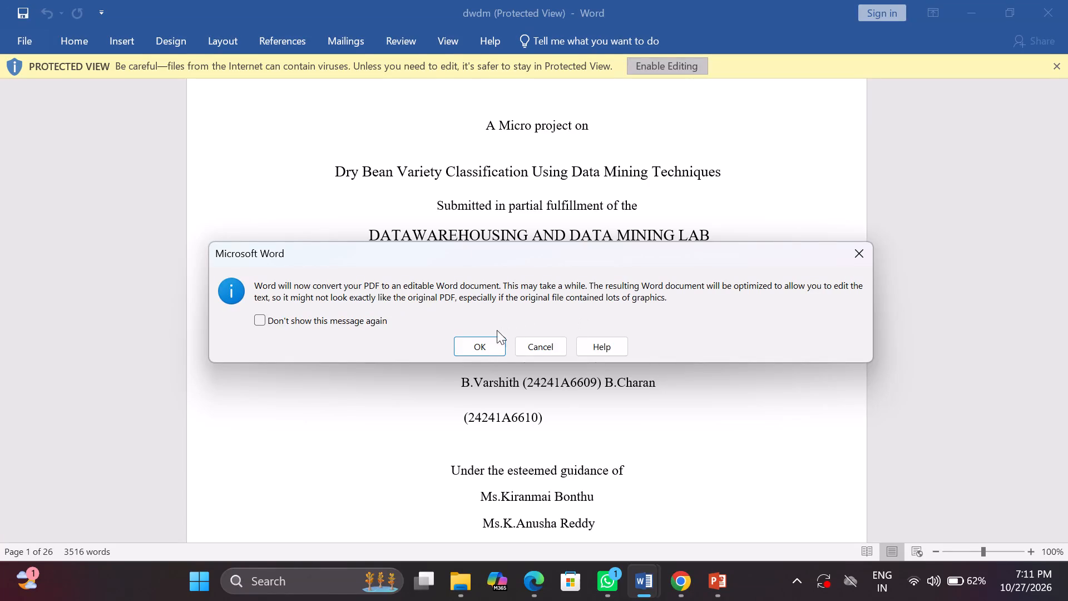
Accept the conversion of the dwdm PDF into an editable Word document and wait for it to open.
click(491, 344)
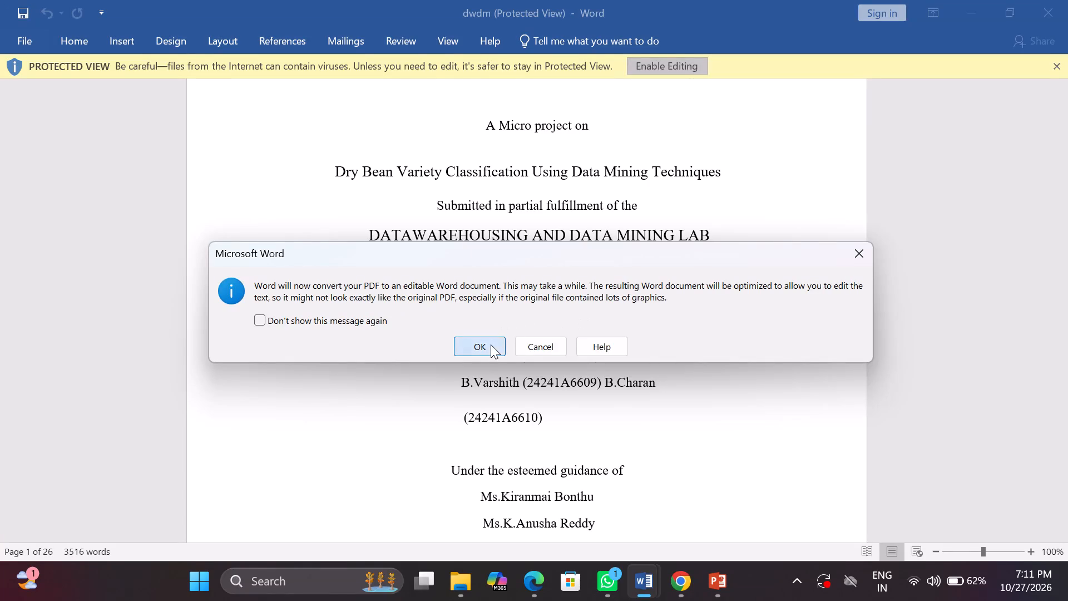
scroll(578, 295, up, 1)
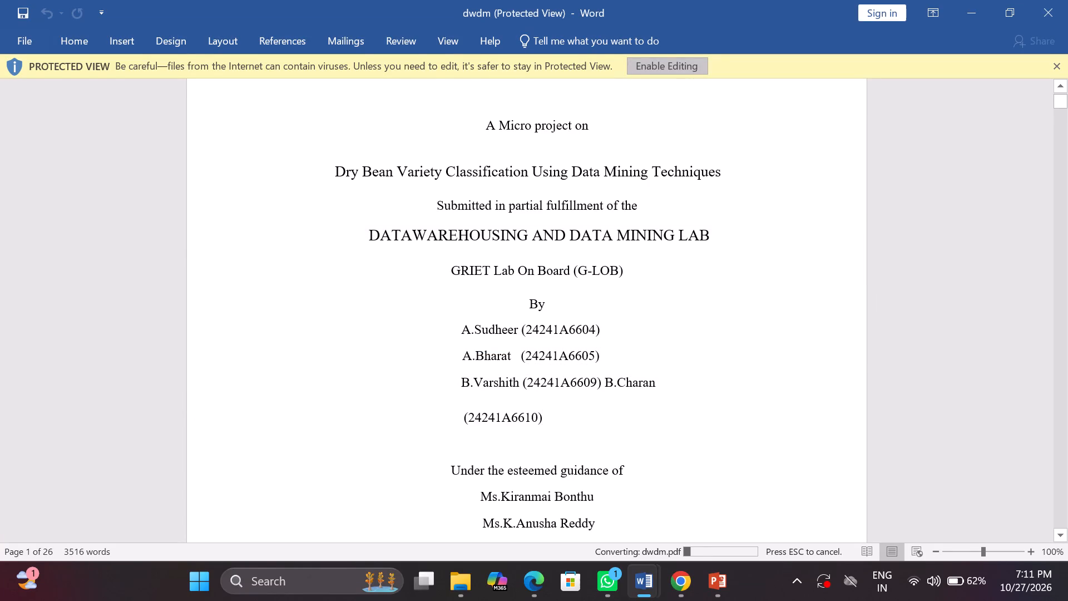
scroll(578, 295, up, 1)
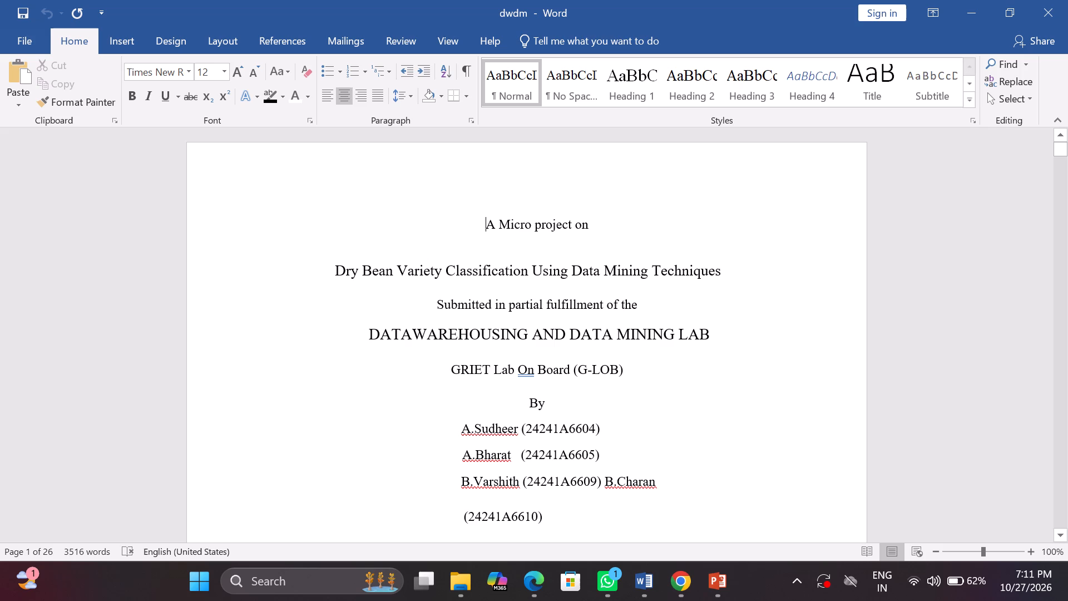
Delete all the existing student names and roll numbers listed beneath "By" on the cover page.
click(550, 511)
key(BackSpace)
key(BackSpace)
key(BackSpace)
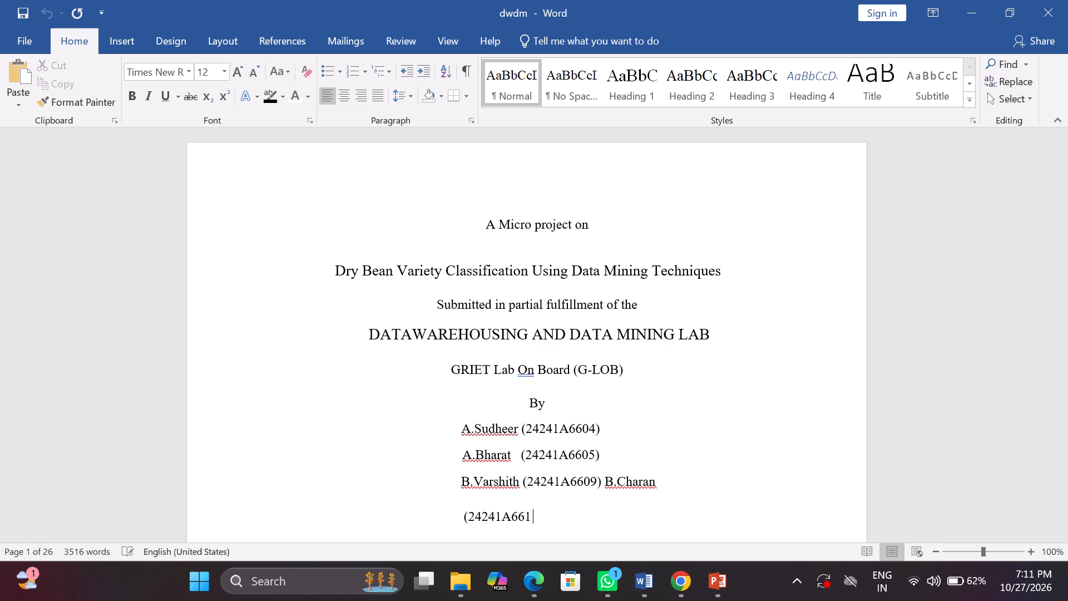
key(BackSpace)
key(BackSpace)
key(BackSpace)
key(BackSpace)
key(BackSpace)
key(BackSpace)
key(BackSpace)
key(BackSpace)
key(BackSpace)
key(BackSpace)
key(BackSpace)
key(BackSpace)
key(BackSpace)
key(BackSpace)
key(BackSpace)
key(BackSpace)
key(BackSpace)
key(BackSpace)
key(BackSpace)
key(BackSpace)
key(BackSpace)
key(BackSpace)
key(BackSpace)
key(BackSpace)
key(BackSpace)
key(BackSpace)
key(BackSpace)
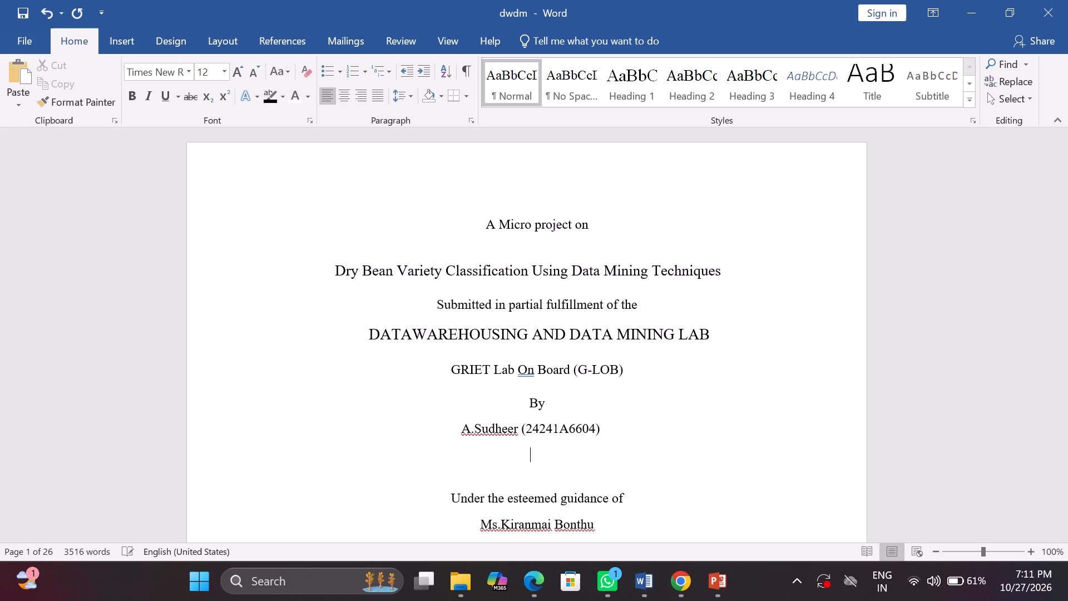
key(BackSpace)
key(BackSpace)
key(BackSpace)
key(BackSpace)
key(BackSpace)
key(BackSpace)
key(BackSpace)
key(BackSpace)
key(BackSpace)
key(BackSpace)
key(BackSpace)
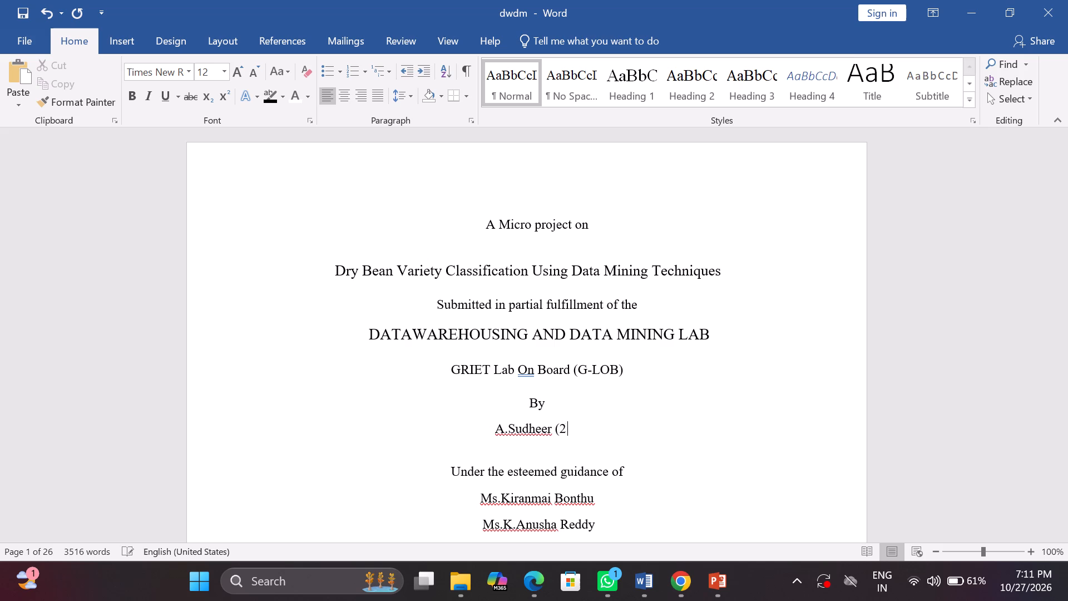
key(BackSpace)
key(BackSpace)
key(BackSpace)
key(BackSpace)
key(BackSpace)
key(BackSpace)
key(BackSpace)
key(BackSpace)
key(BackSpace)
key(BackSpace)
key(BackSpace)
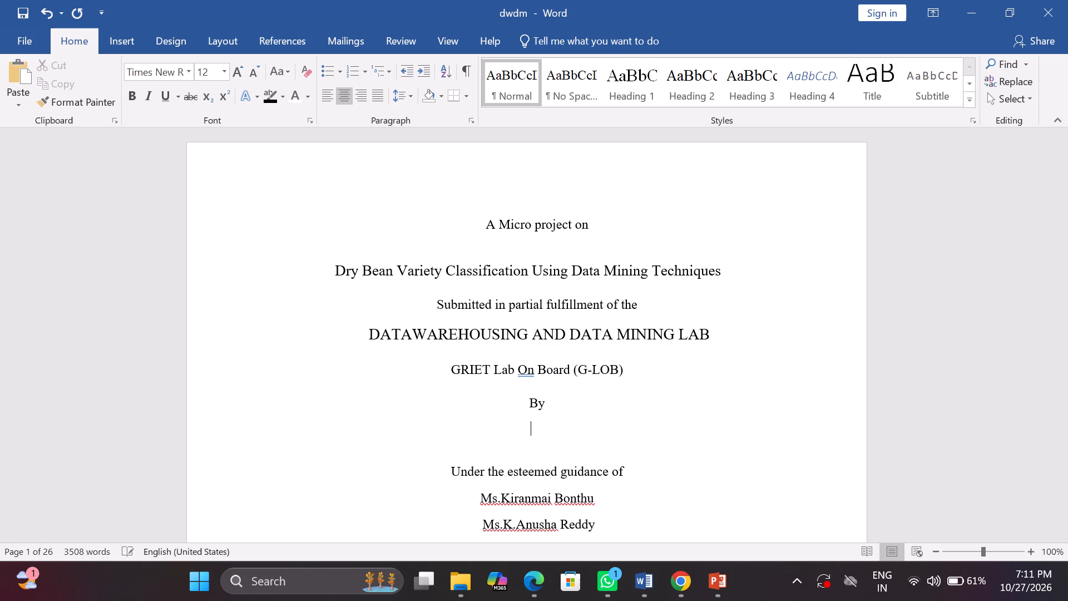
Enter the first new student's name on the empty line beneath "By", followed by the roll number in parentheses.
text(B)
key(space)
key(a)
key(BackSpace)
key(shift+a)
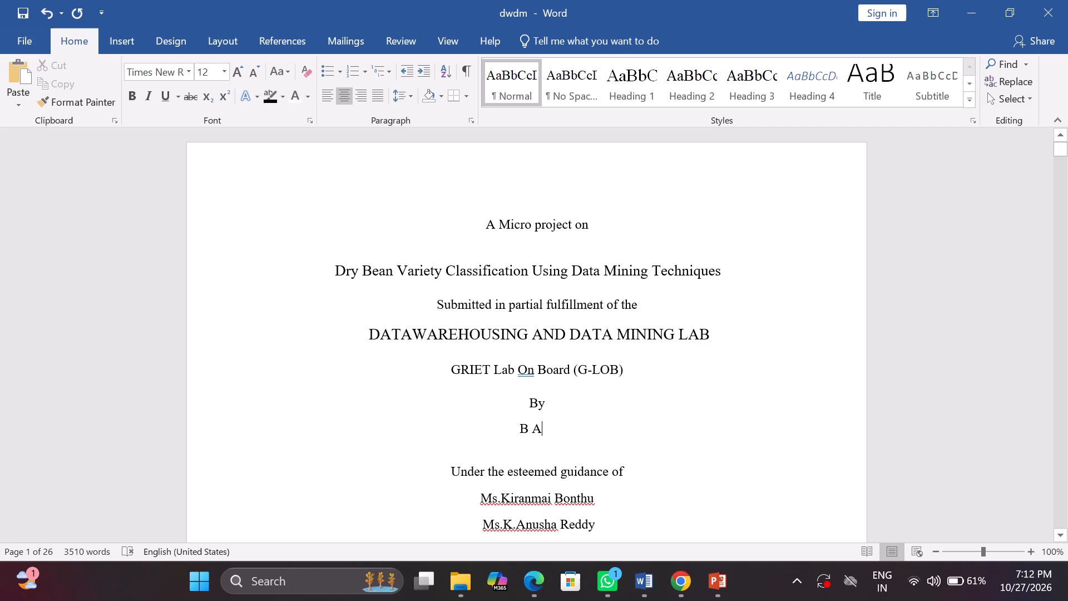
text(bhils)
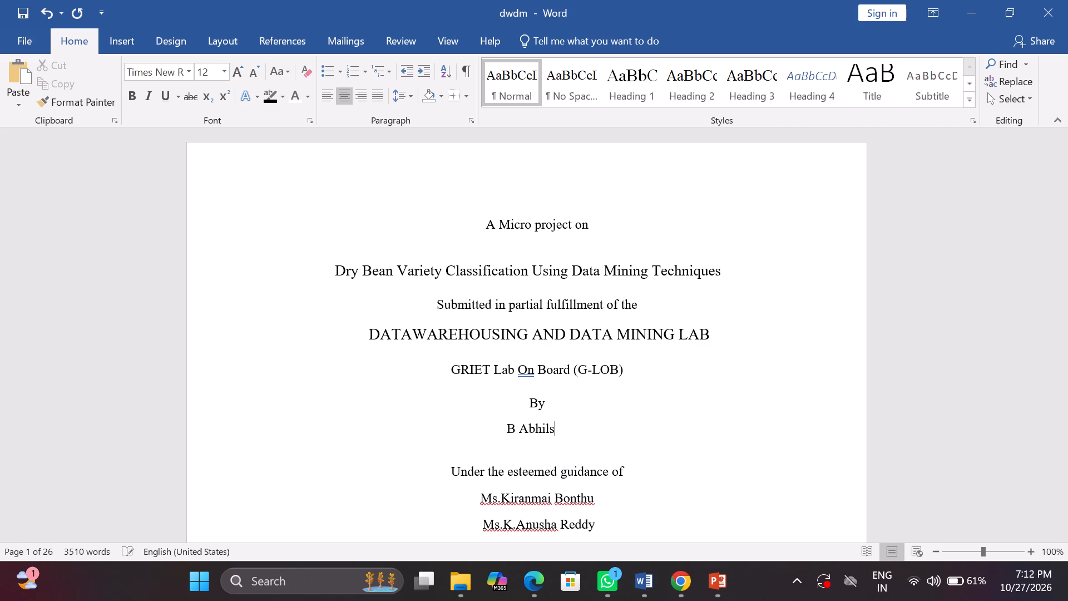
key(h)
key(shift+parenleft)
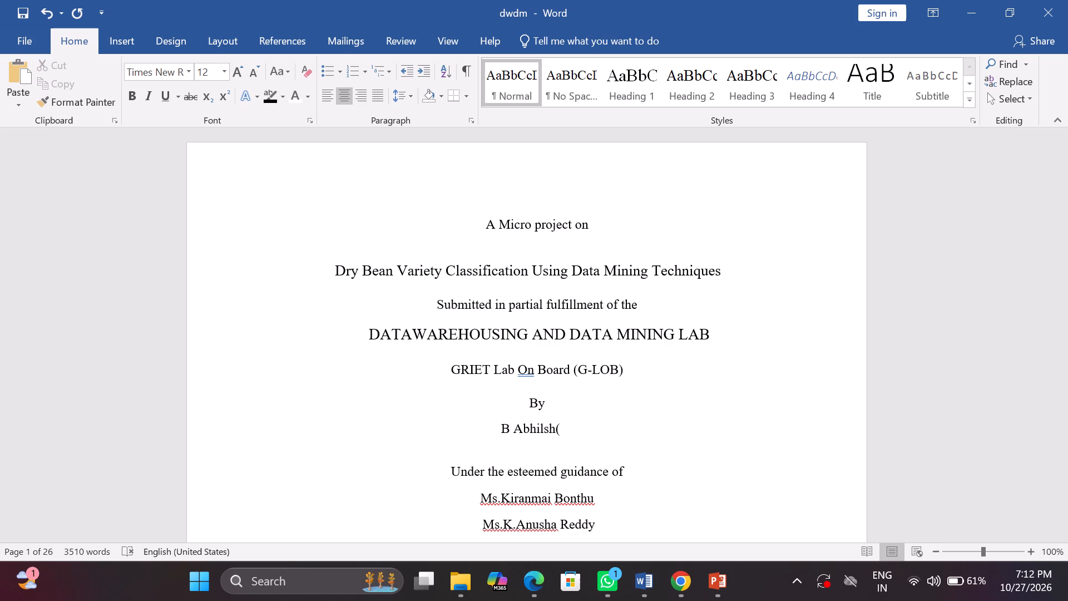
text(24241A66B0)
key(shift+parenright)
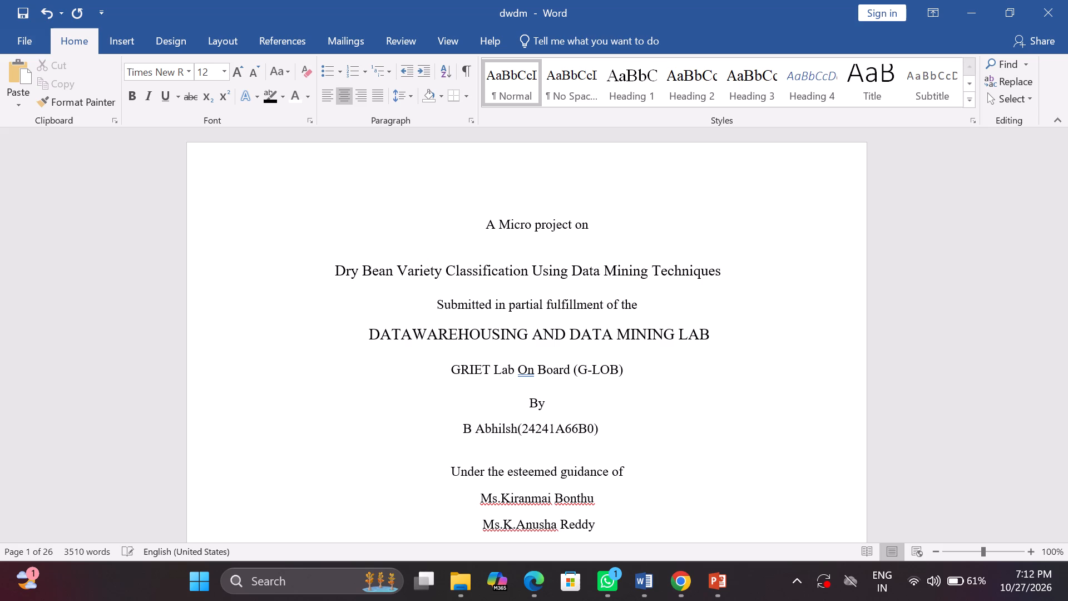
Add a second student's name with the roll number in parentheses on a new line below the first student.
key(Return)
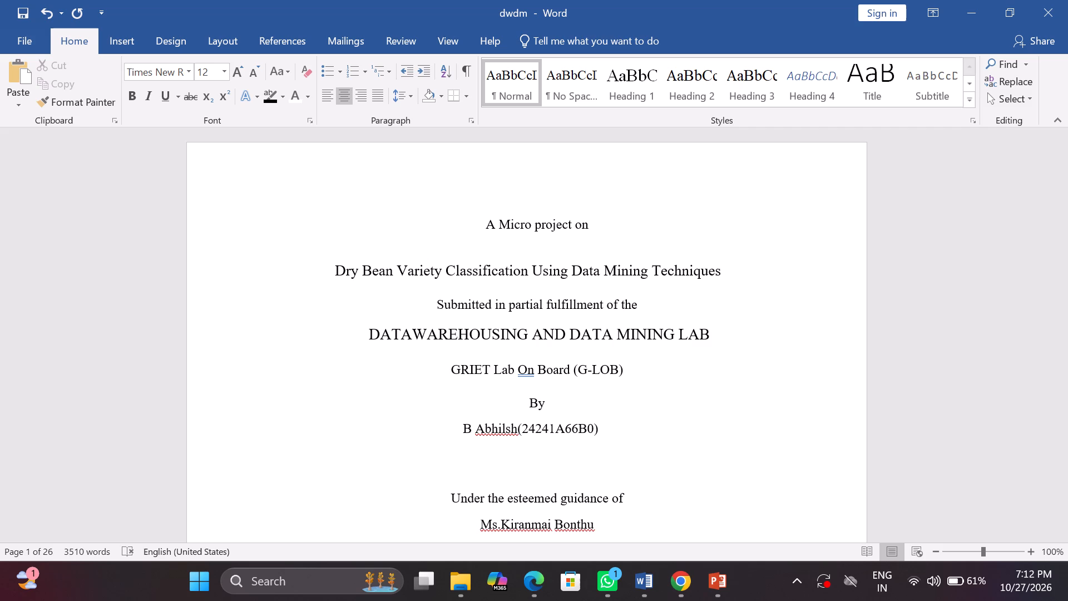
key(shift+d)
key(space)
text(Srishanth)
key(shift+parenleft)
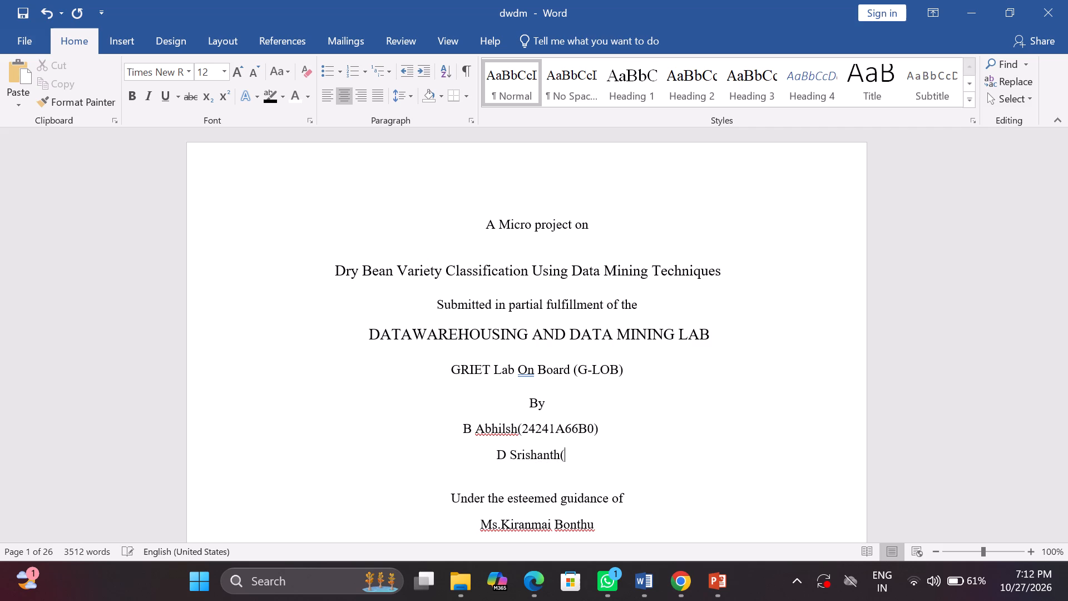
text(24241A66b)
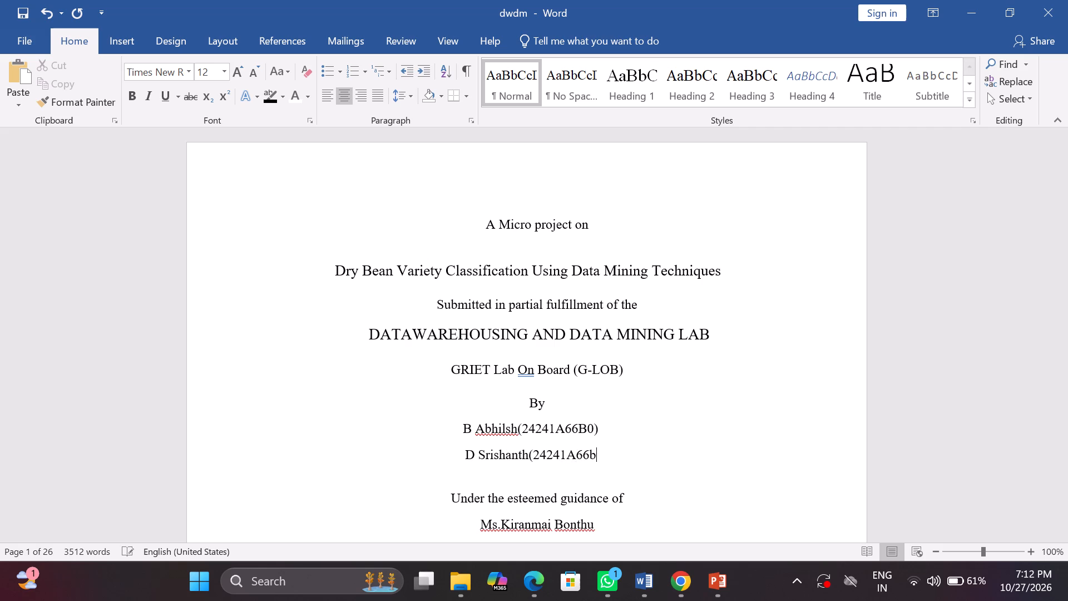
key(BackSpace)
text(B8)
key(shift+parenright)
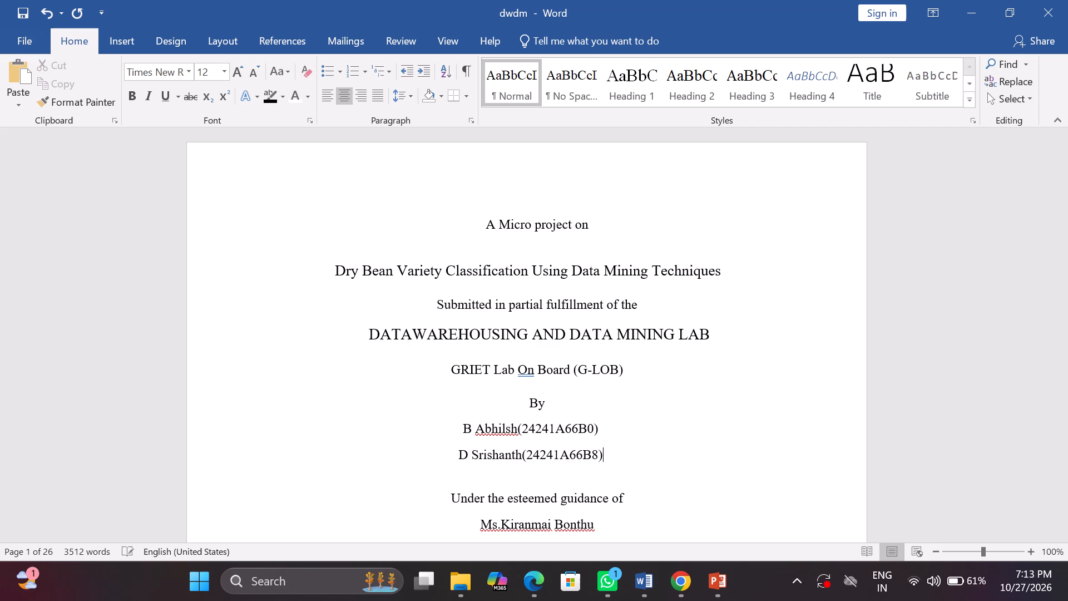
Add a third student on a new line, with the name properly capitalized and the roll number in parentheses.
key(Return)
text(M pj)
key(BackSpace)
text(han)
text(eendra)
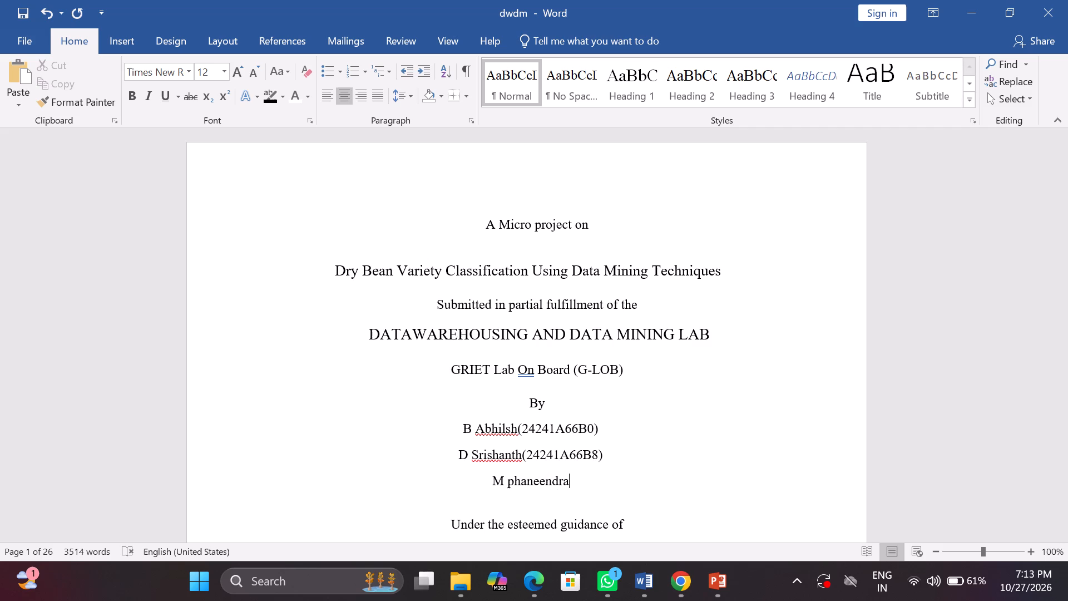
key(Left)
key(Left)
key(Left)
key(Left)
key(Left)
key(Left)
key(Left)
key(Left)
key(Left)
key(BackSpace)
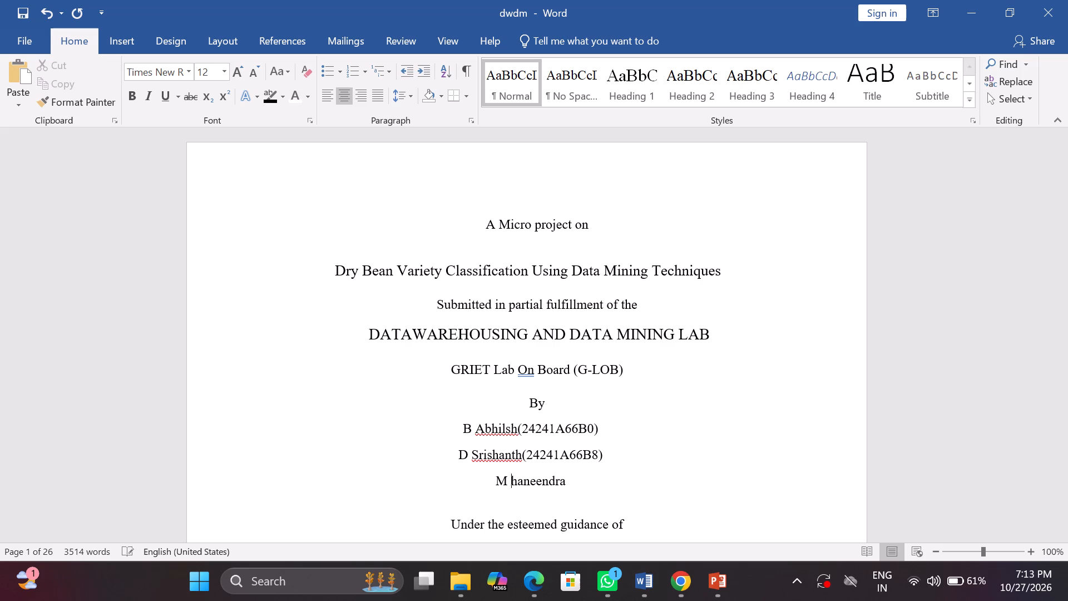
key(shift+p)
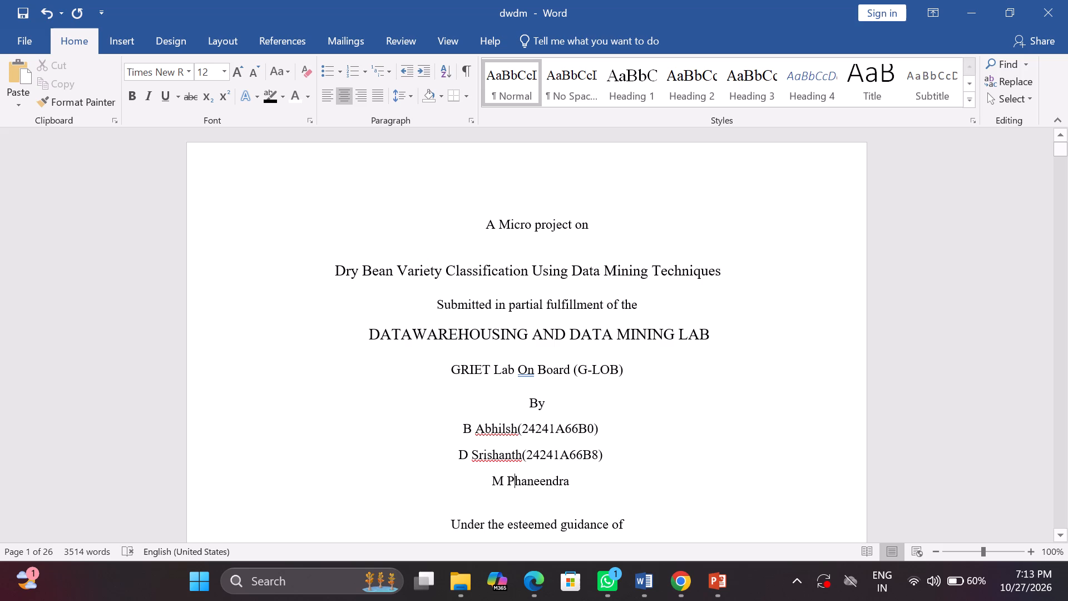
click(590, 477)
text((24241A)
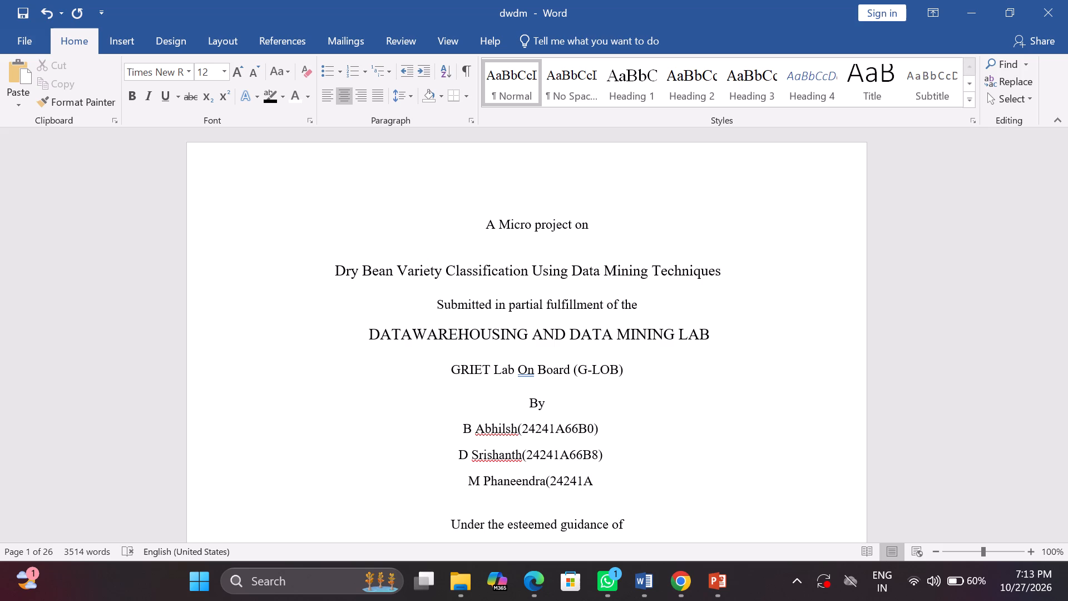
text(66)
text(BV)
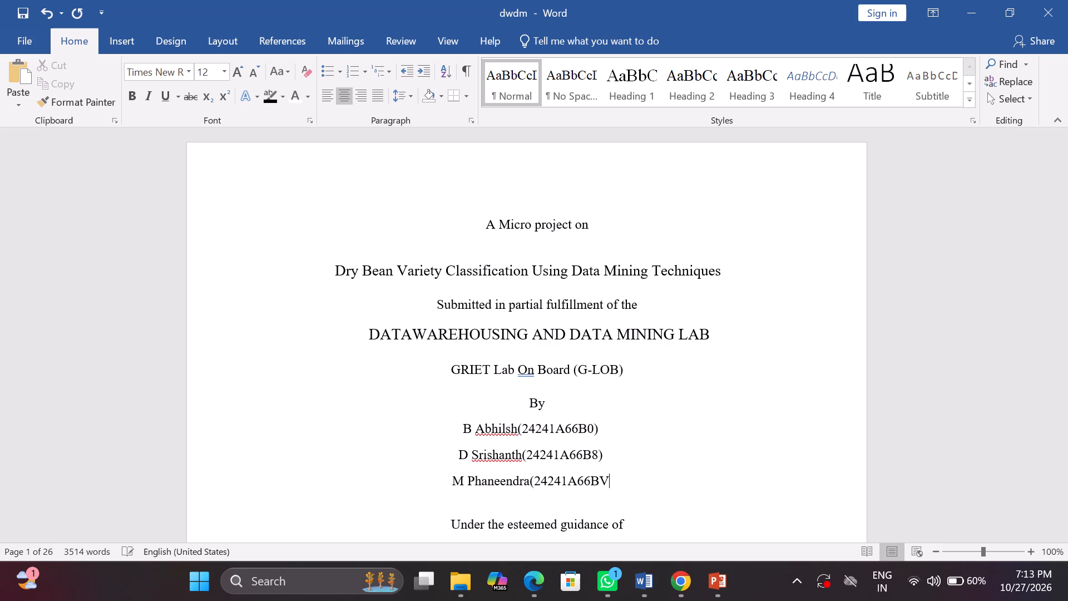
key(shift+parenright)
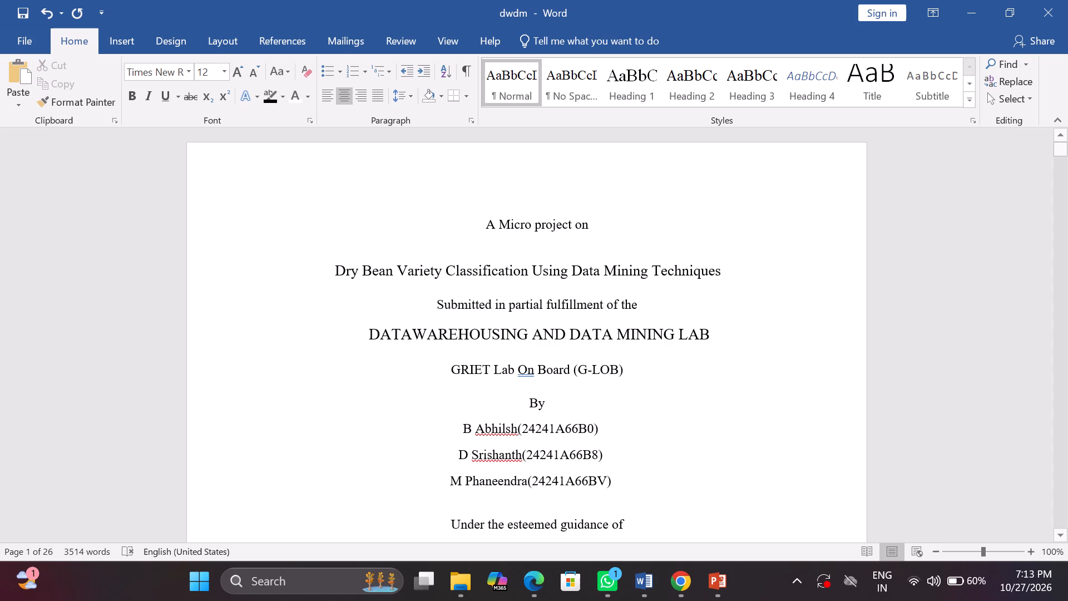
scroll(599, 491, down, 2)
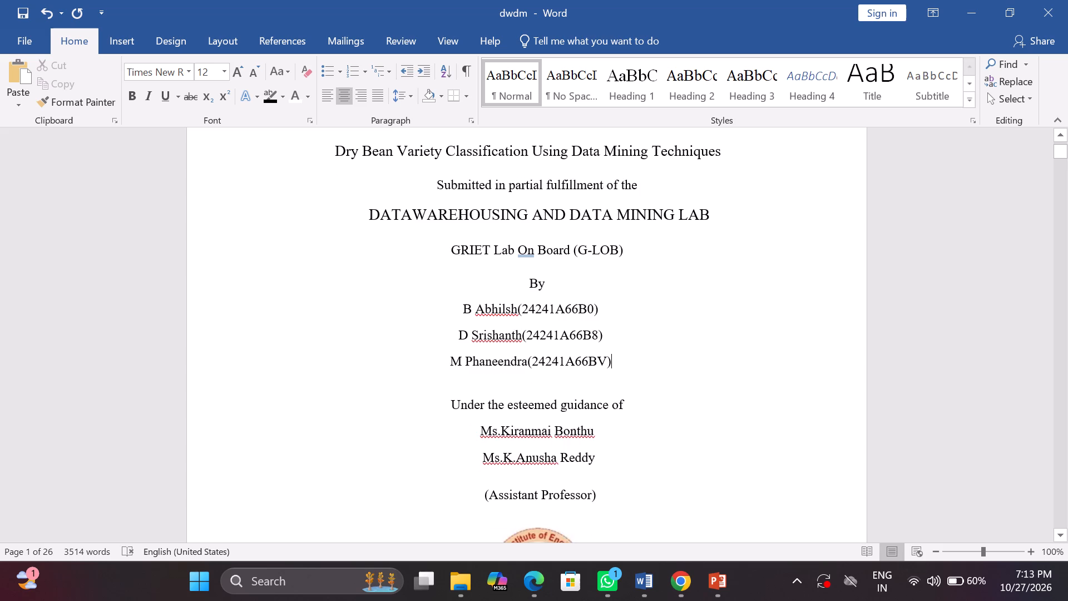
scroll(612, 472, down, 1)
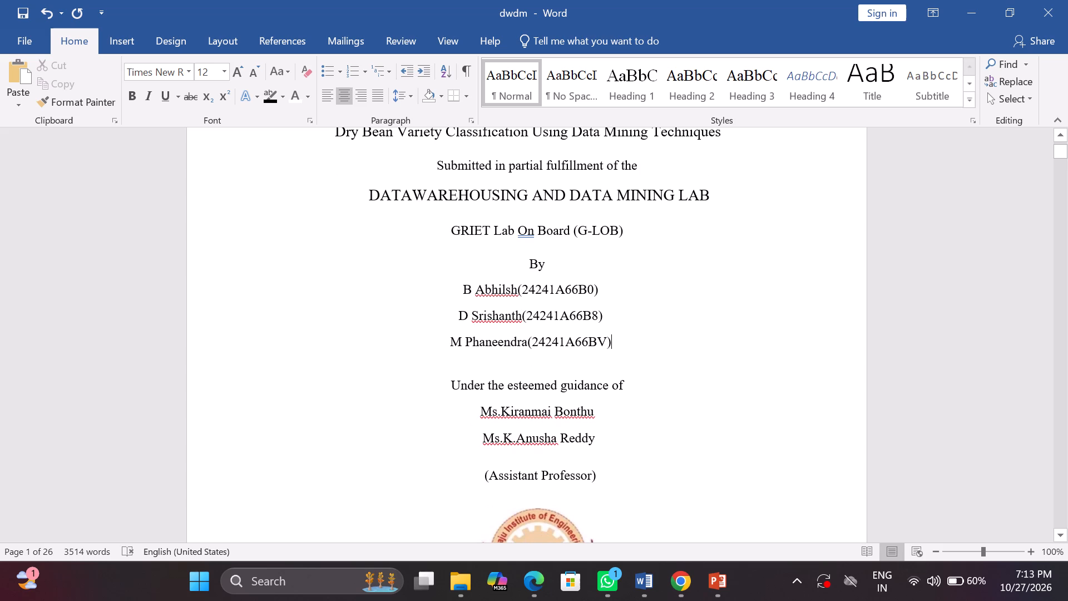
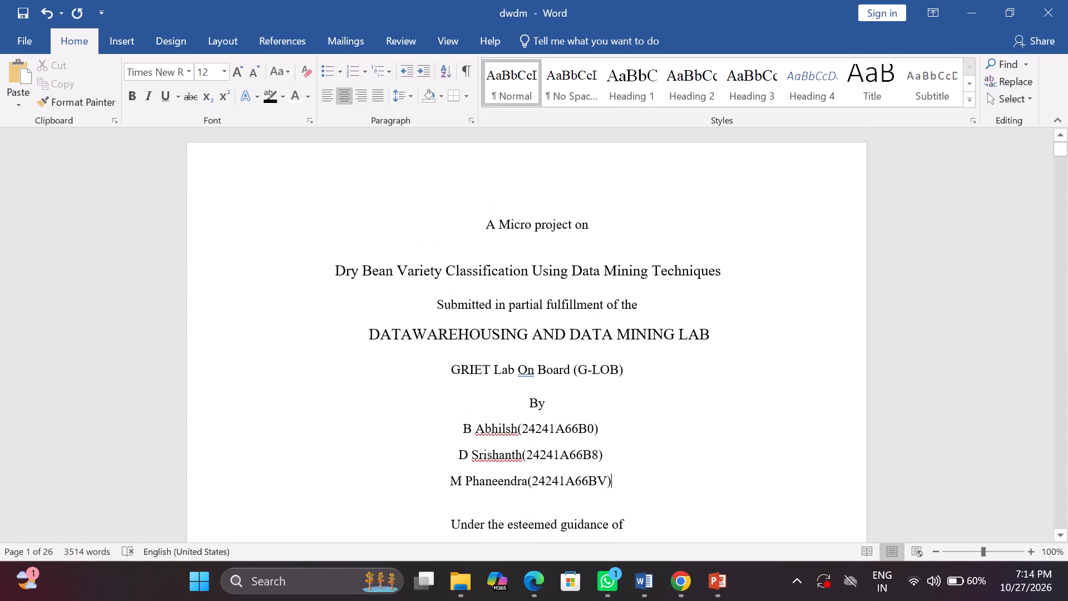
Change the font color of the project title "Dry Bean Variety Classification Using Data Mining Techniques" on the cover page to red.
click(718, 270)
drag(718, 270, 316, 259)
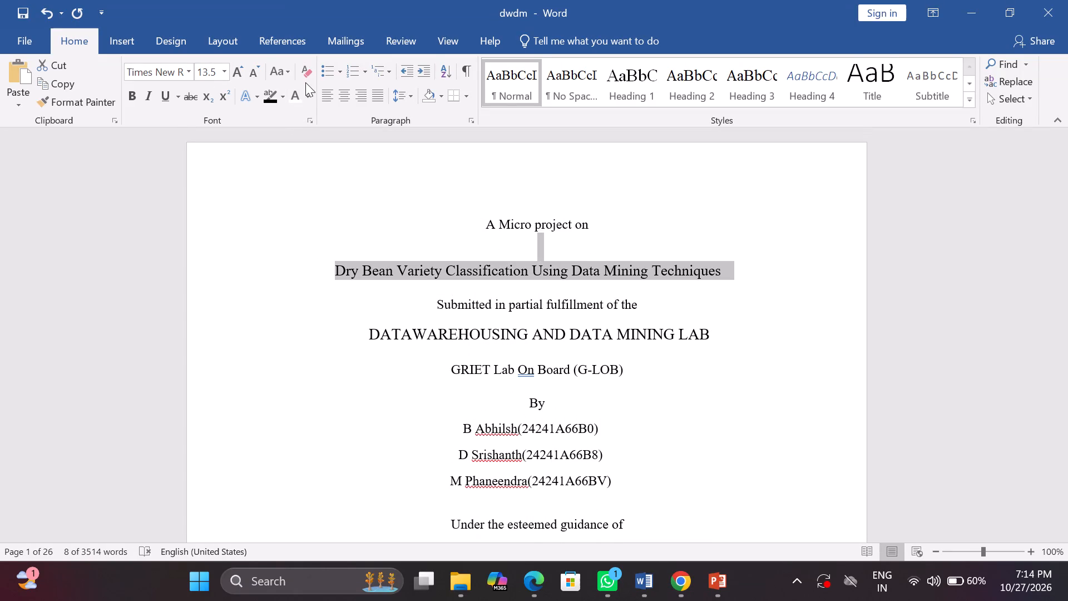
click(305, 97)
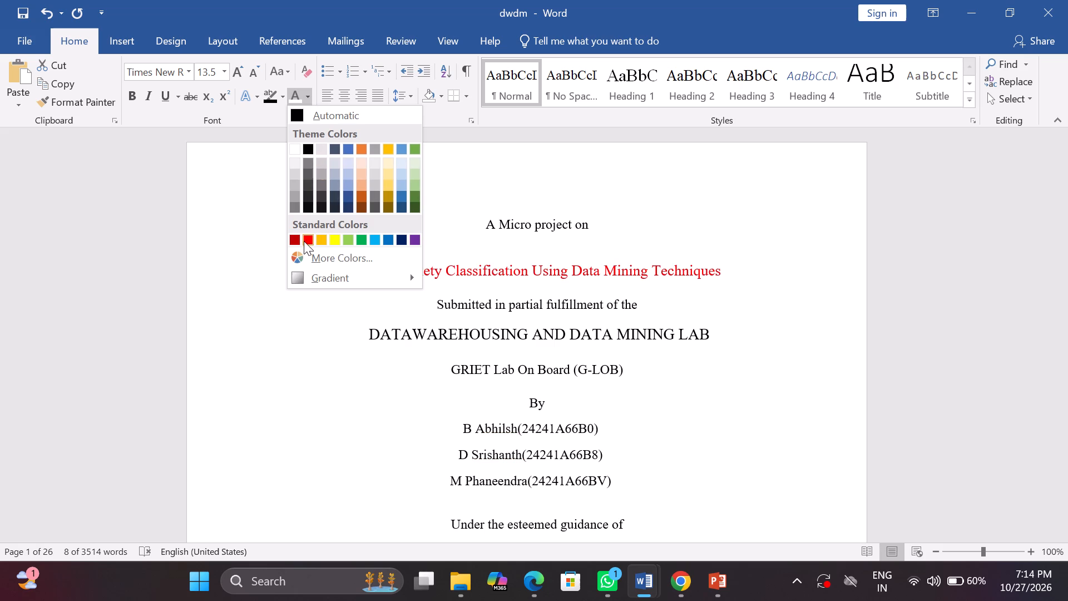
click(307, 238)
click(327, 336)
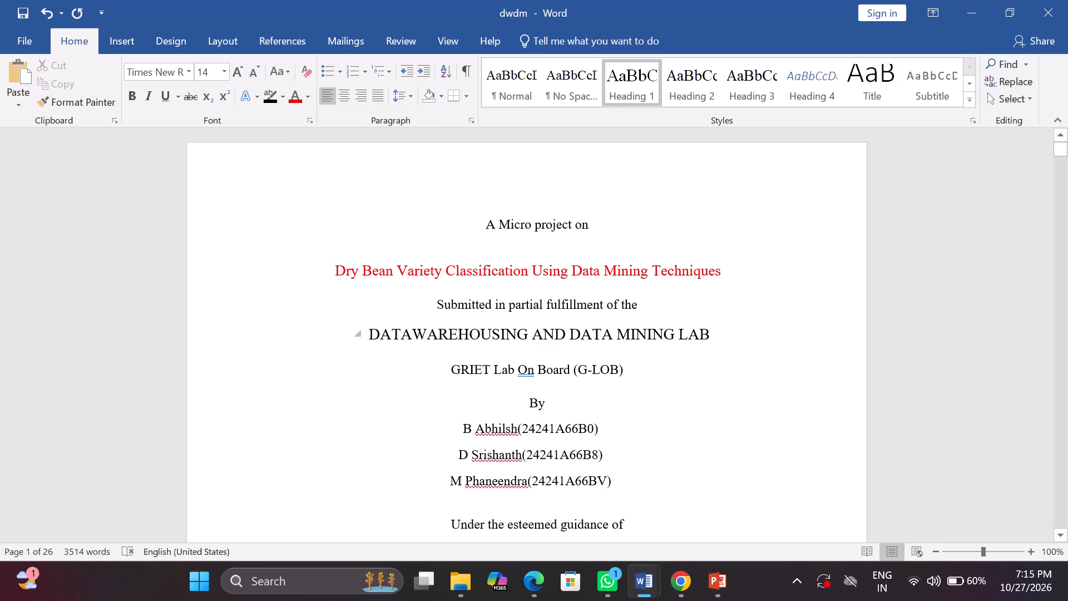
Color the three student names and roll numbers beneath "By" on the cover page red.
scroll(562, 405, down, 1)
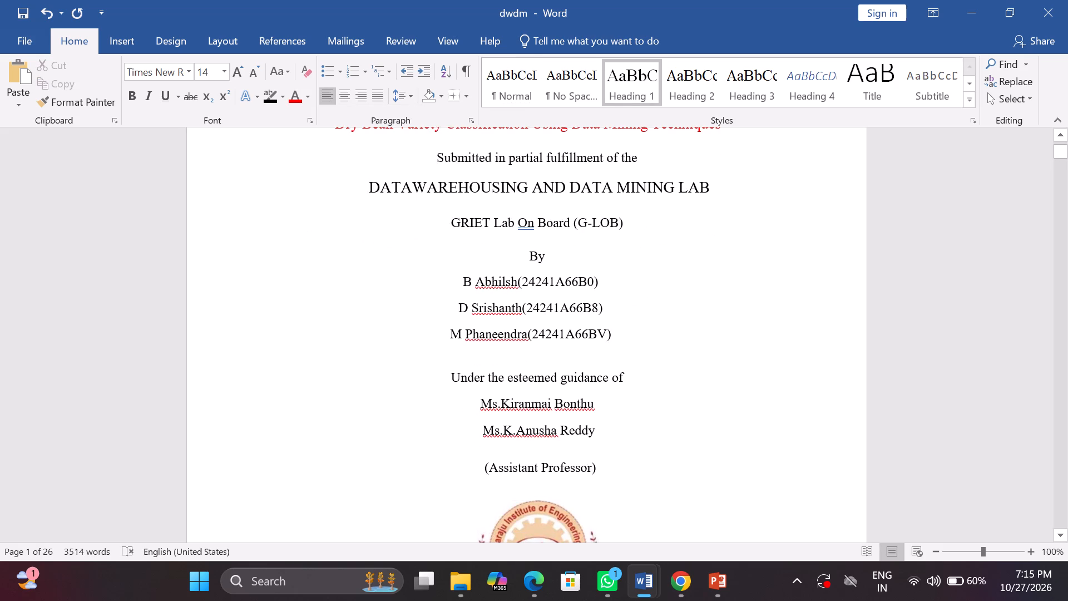
click(464, 278)
drag(464, 278, 623, 355)
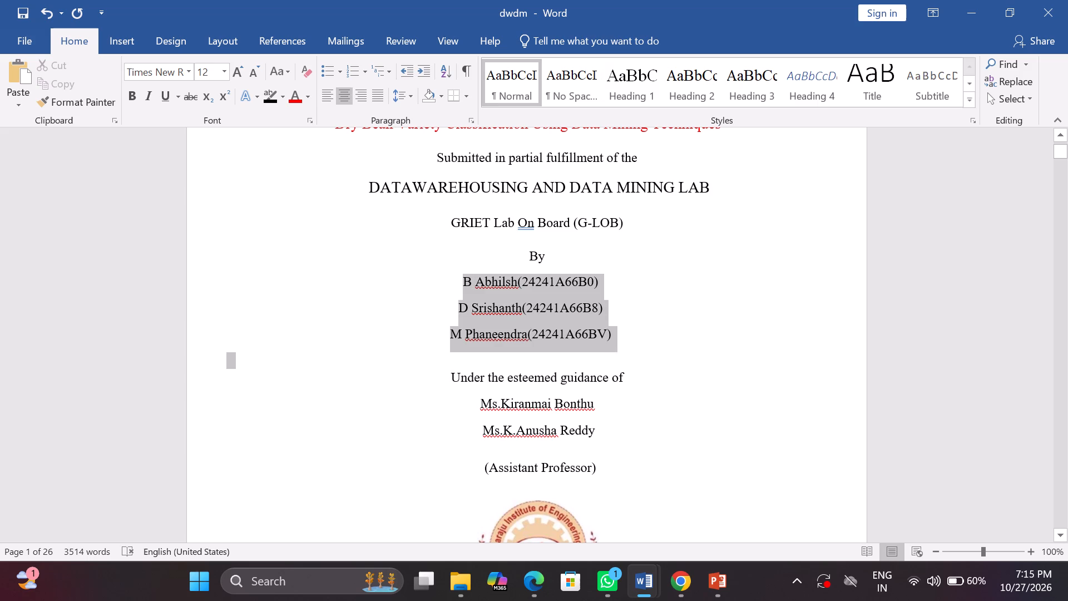
drag(623, 355, 618, 346)
click(703, 321)
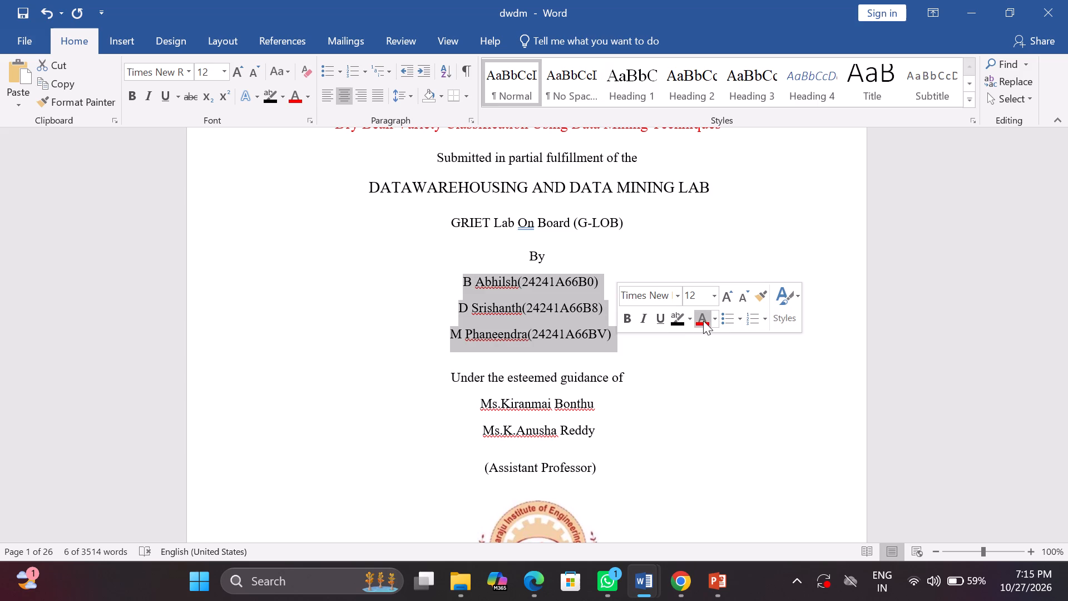
Replace the first guide's name beneath "Under the esteemed guidance of" with the new guide's initial and name, keeping the title "Ms.".
drag(748, 394, 640, 347)
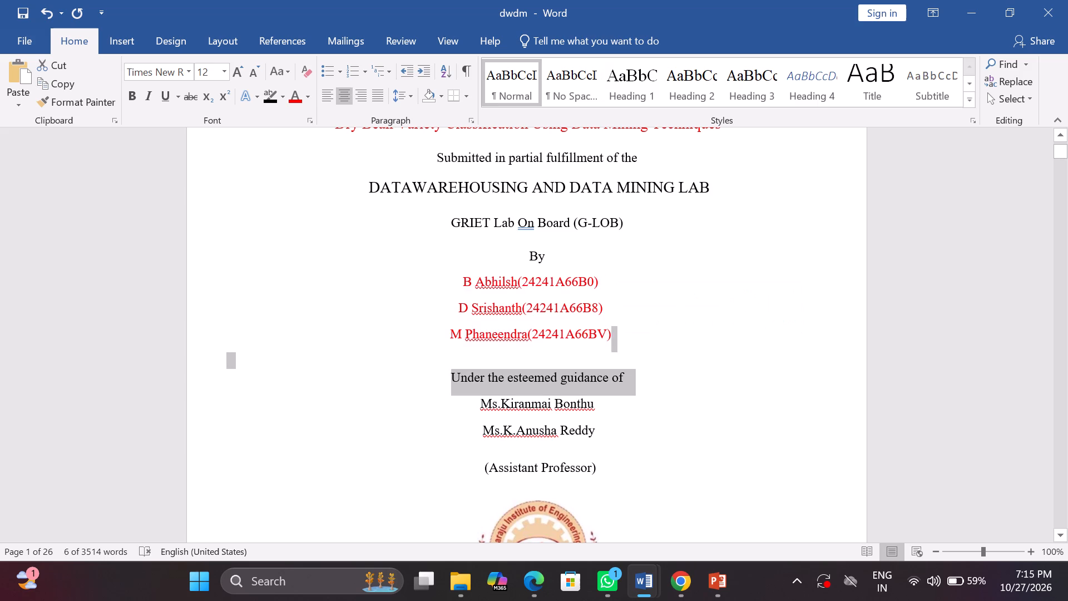
drag(640, 347, 589, 408)
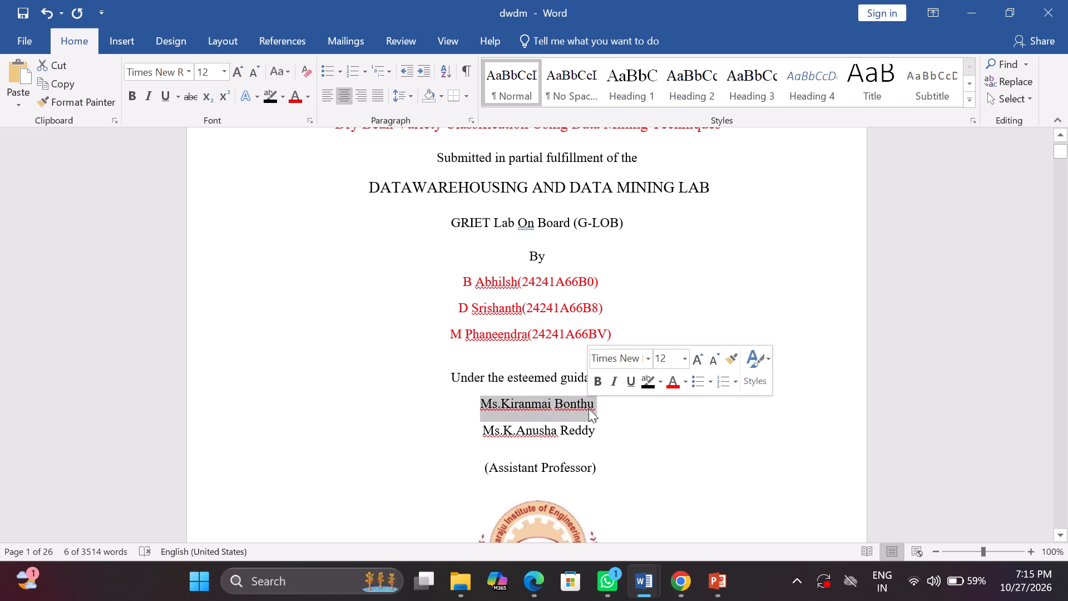
scroll(589, 408, down, 1)
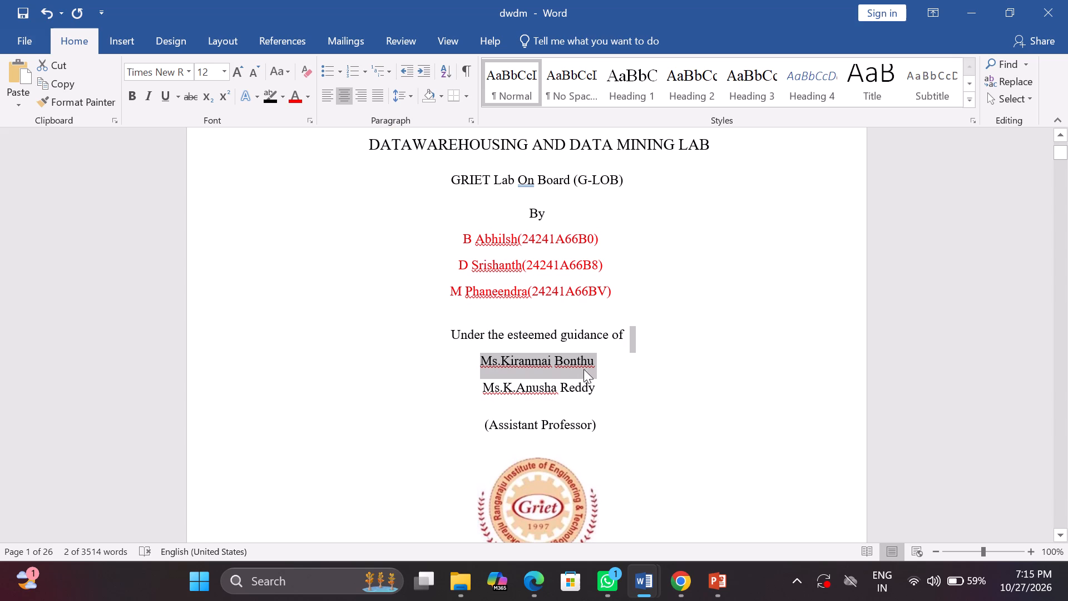
click(594, 361)
key(BackSpace)
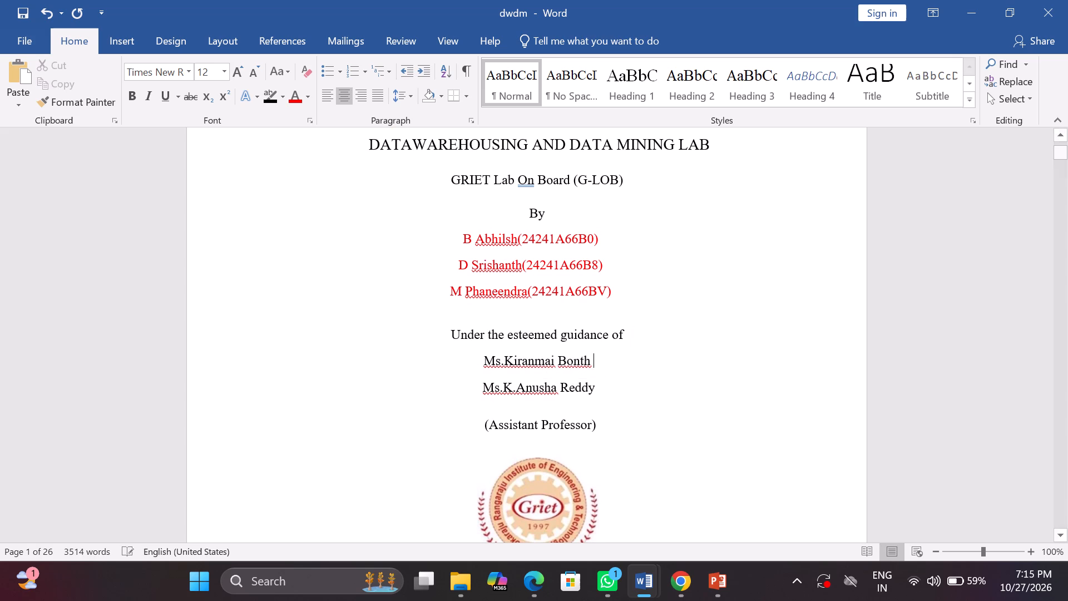
key(BackSpace)
key(BackSpace)
key(BackSpace)
key(BackSpace)
key(BackSpace)
key(BackSpace)
key(BackSpace)
key(BackSpace)
key(BackSpace)
key(BackSpace)
key(BackSpace)
key(BackSpace)
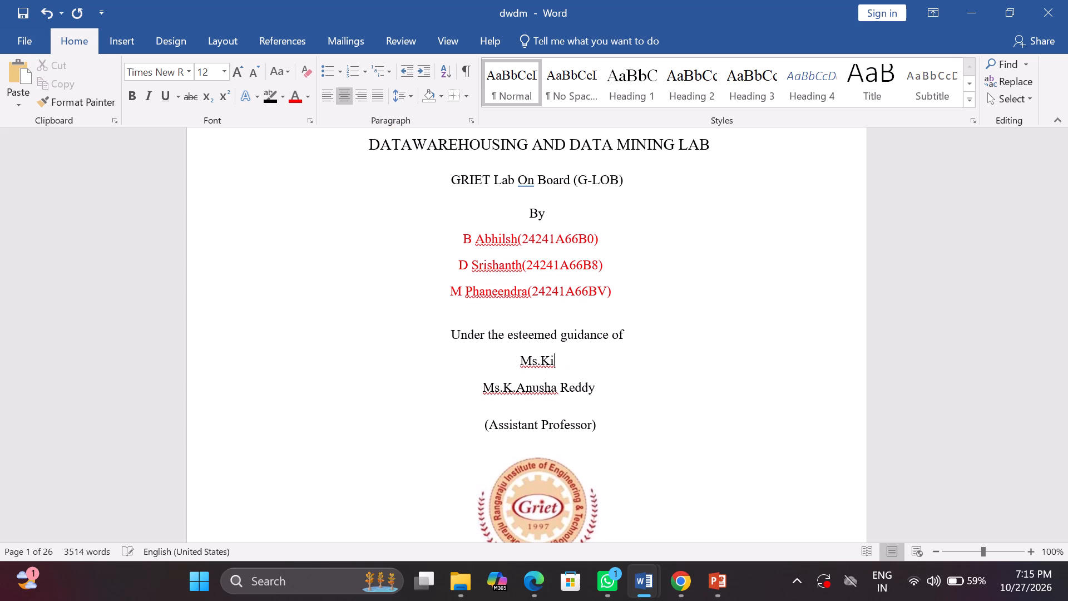
key(BackSpace)
key(BackSpace)
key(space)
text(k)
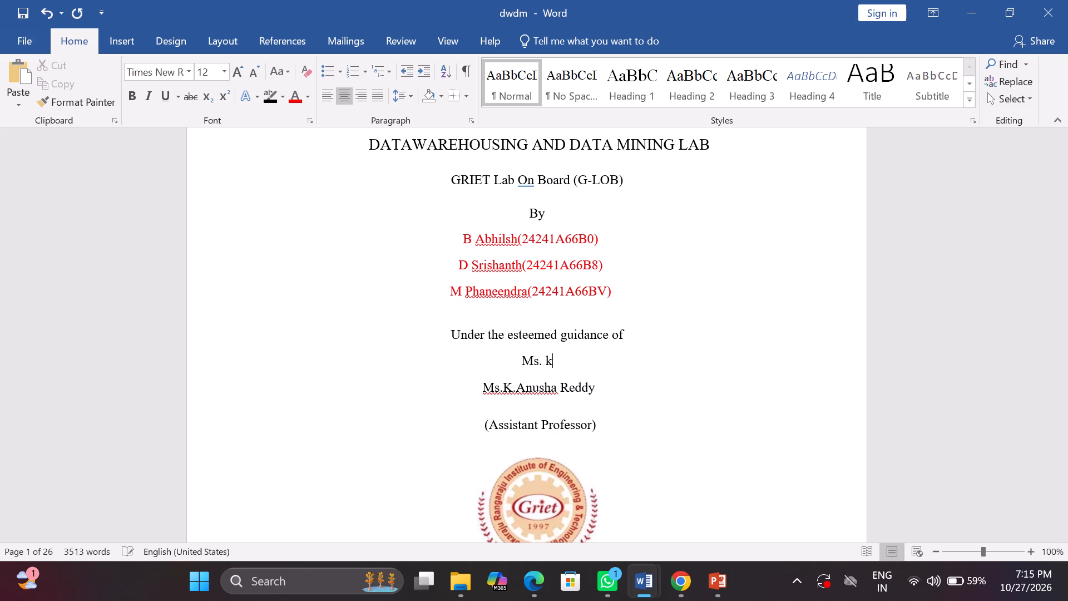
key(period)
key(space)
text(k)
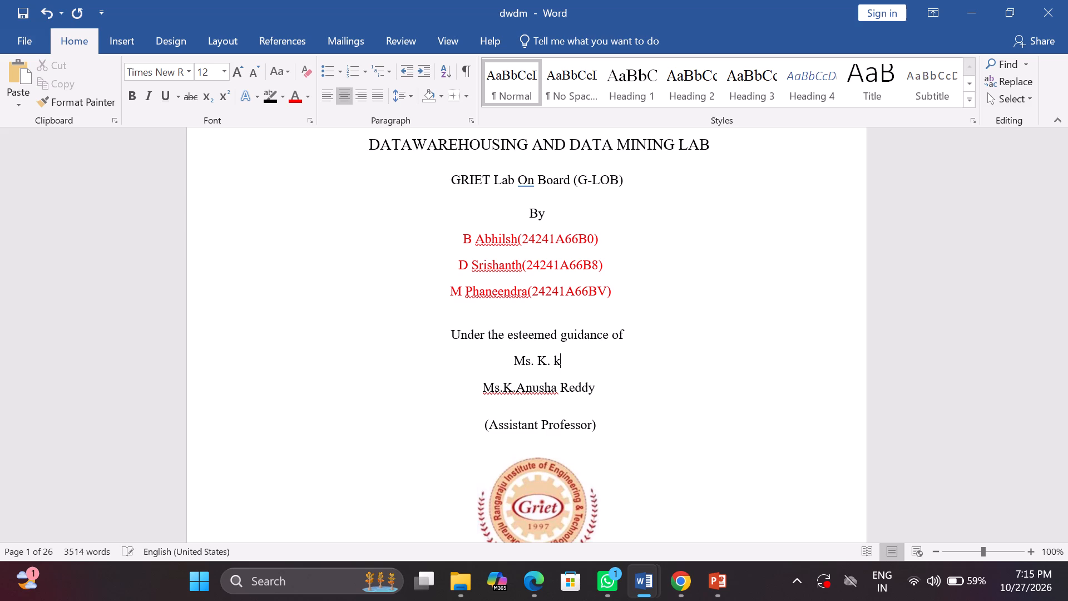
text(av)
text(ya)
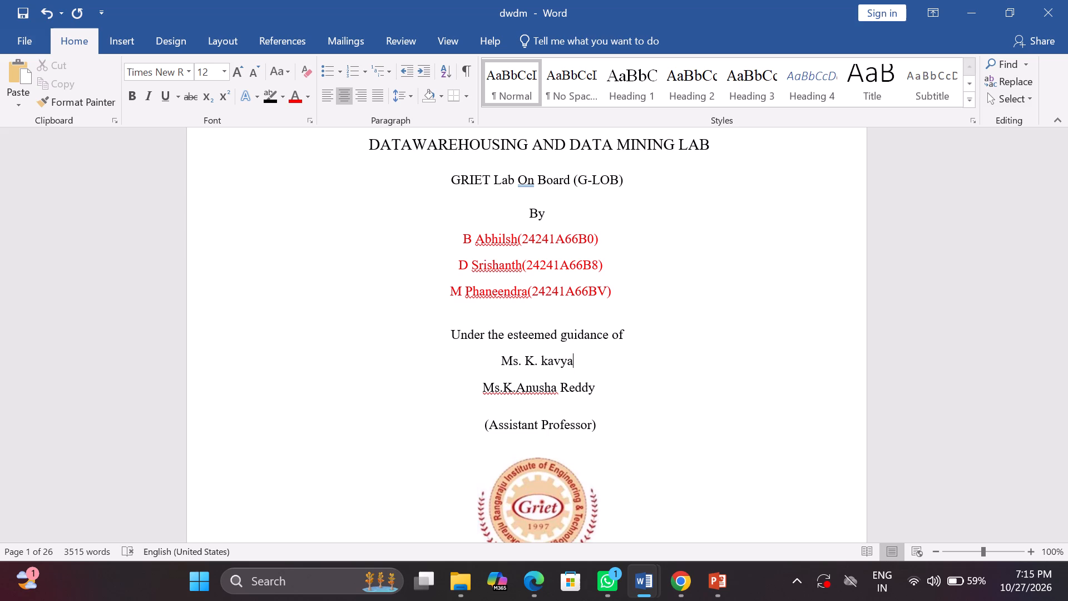
Replace the second guide's name with the new guide's initial and full name, keeping the title "Ms." and capitalizing each part.
click(602, 390)
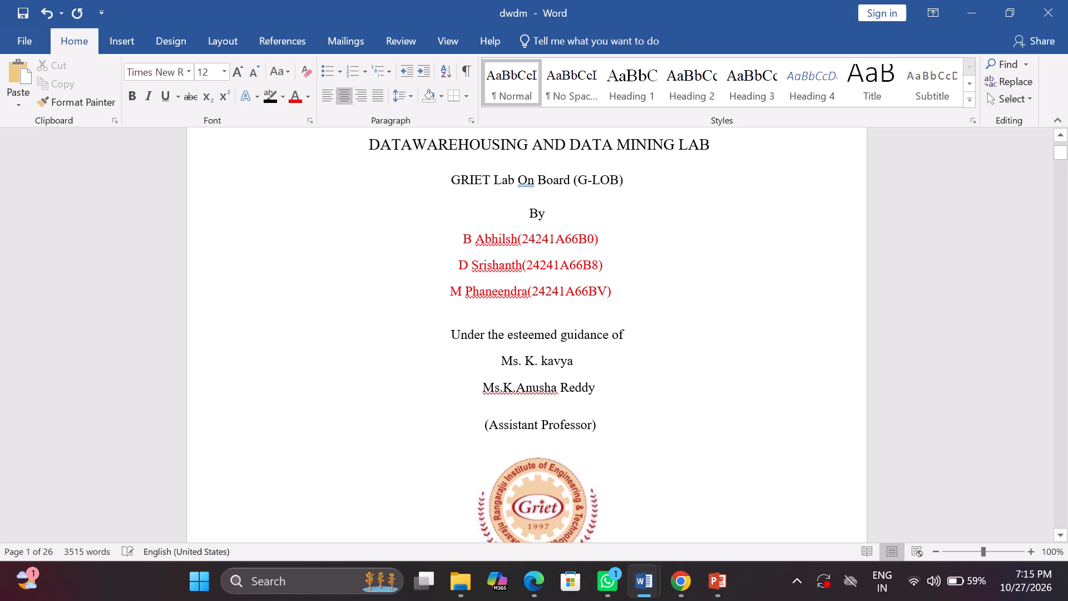
key(BackSpace)
key(BackSpace)
key(BackSpace)
key(BackSpace)
key(BackSpace)
key(BackSpace)
key(BackSpace)
key(BackSpace)
key(BackSpace)
key(BackSpace)
key(BackSpace)
key(BackSpace)
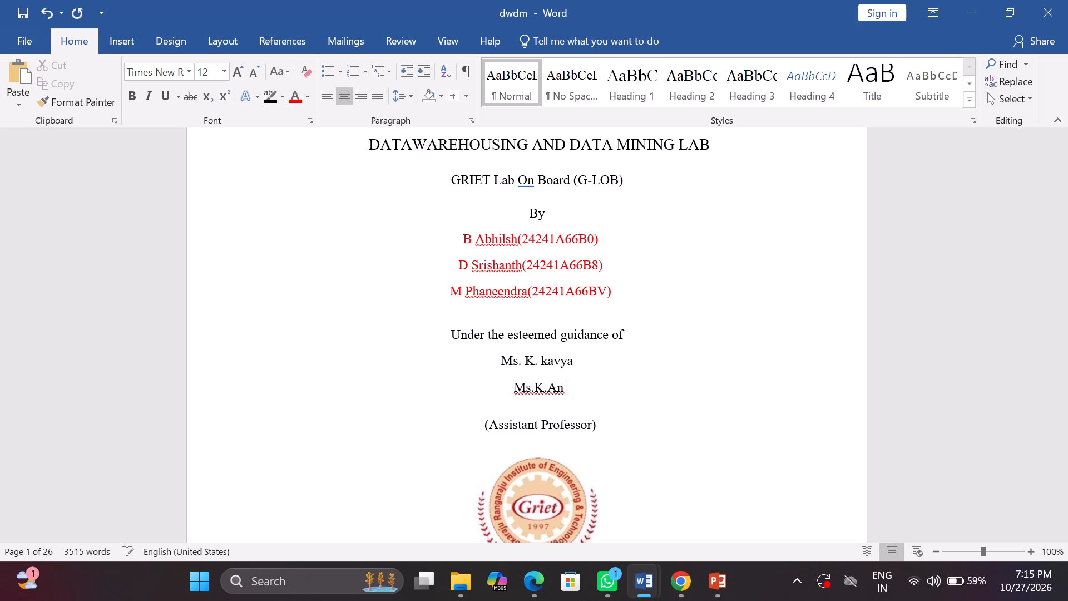
key(BackSpace)
key(BackSpace)
key(BackSpace)
key(BackSpace)
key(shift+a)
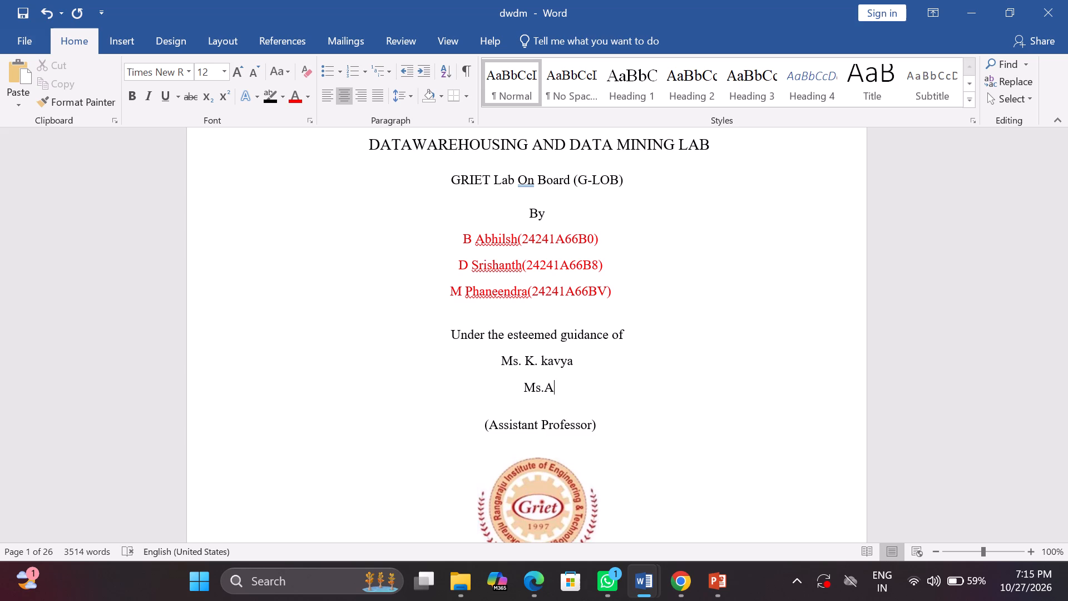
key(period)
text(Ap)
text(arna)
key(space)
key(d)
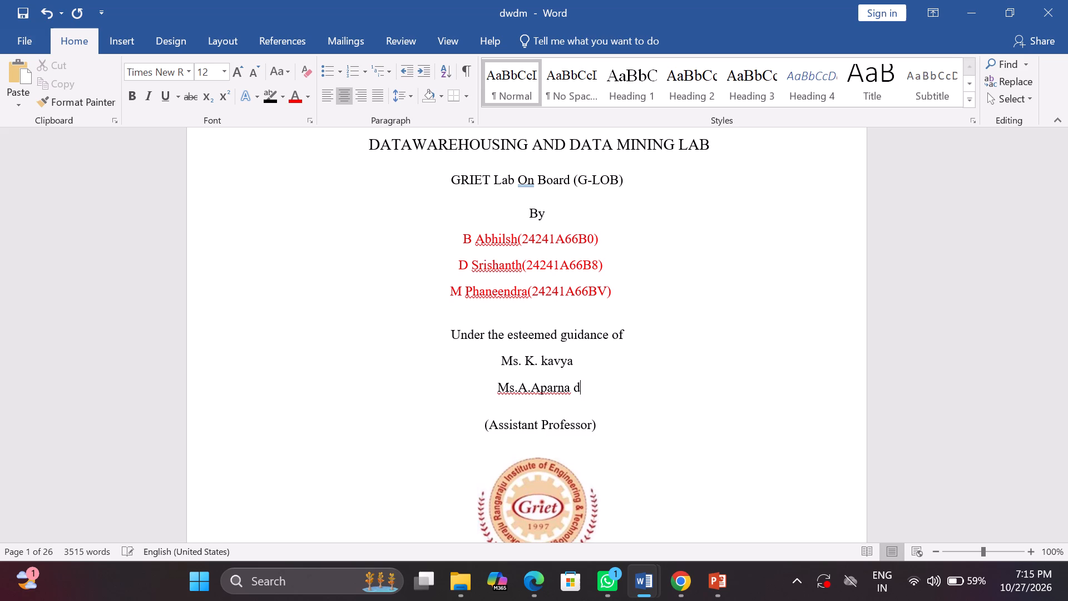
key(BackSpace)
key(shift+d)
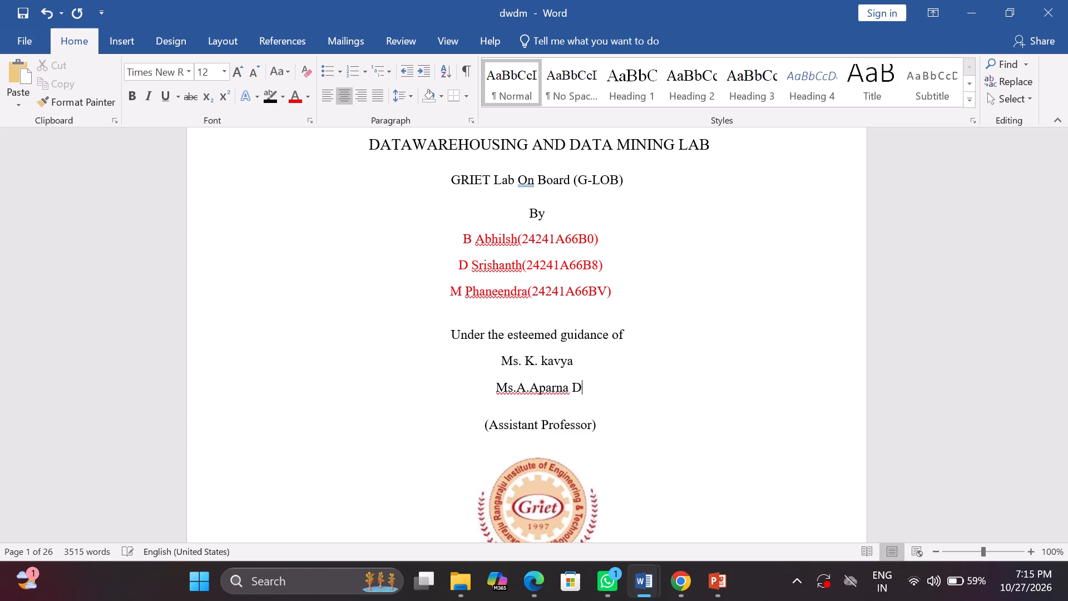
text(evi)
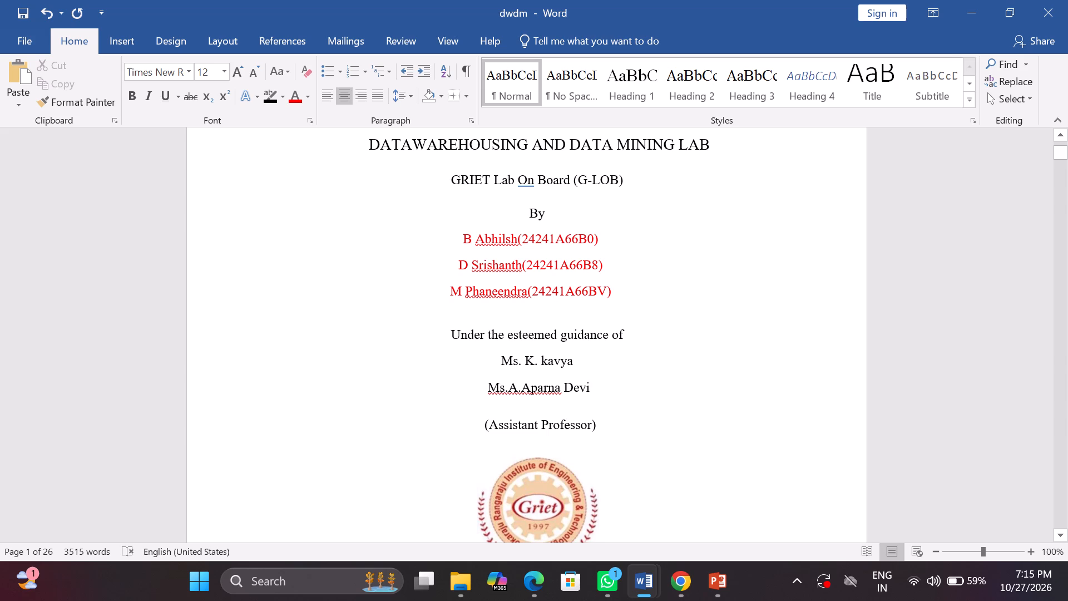
Color both guide names and the "(Assistant Professor)" line on the cover page red.
click(499, 361)
drag(499, 361, 597, 428)
click(682, 397)
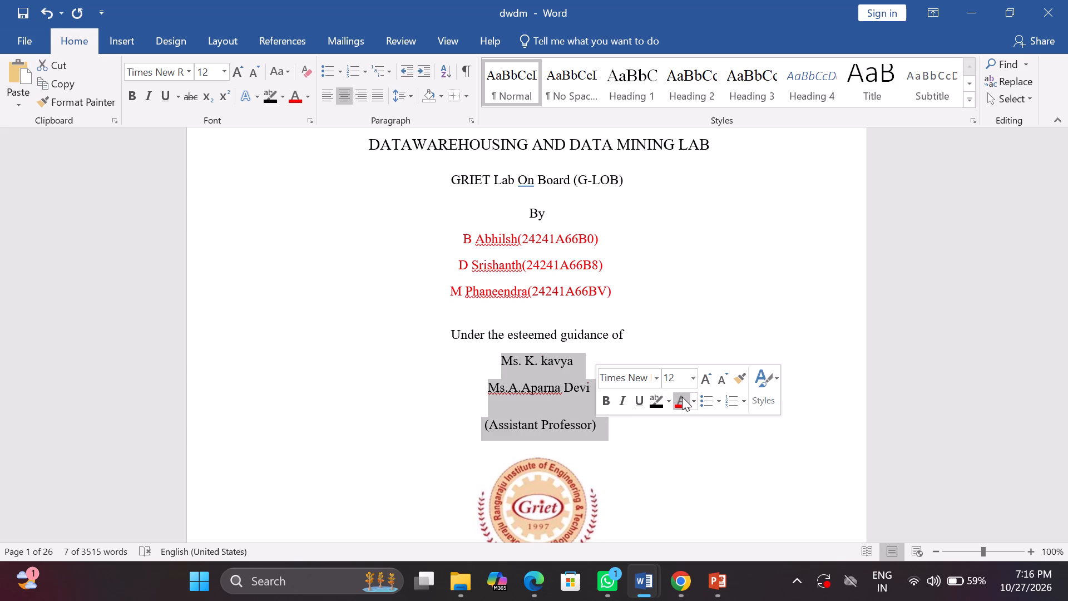
click(655, 440)
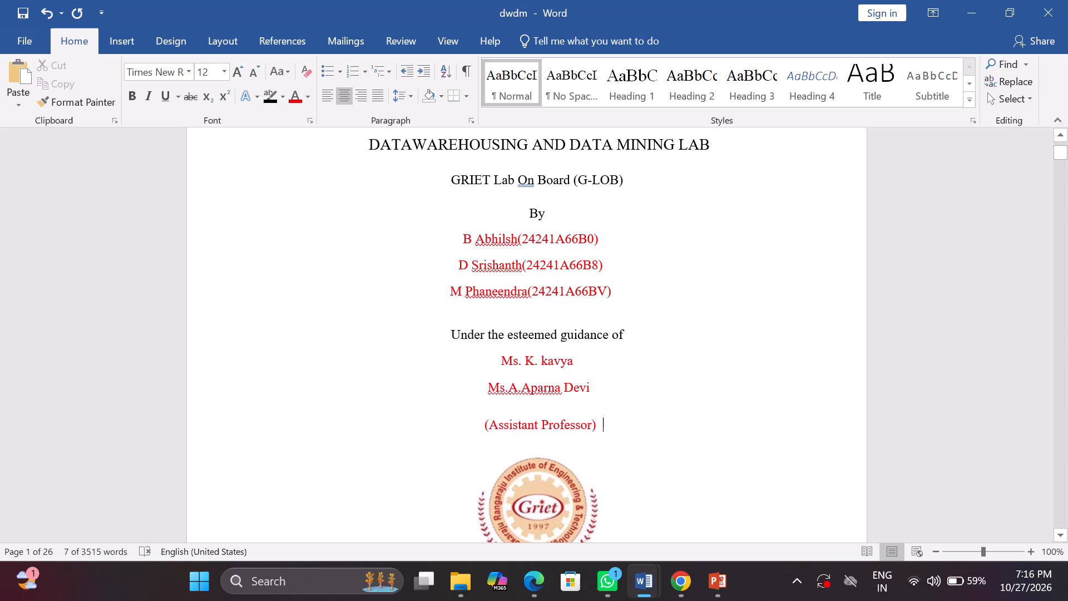
Delete "by" and the previous student's name and roll number from the paragraph beneath "CERTIFICATE" on page 2.
scroll(650, 273, up, 1)
scroll(650, 273, down, 2)
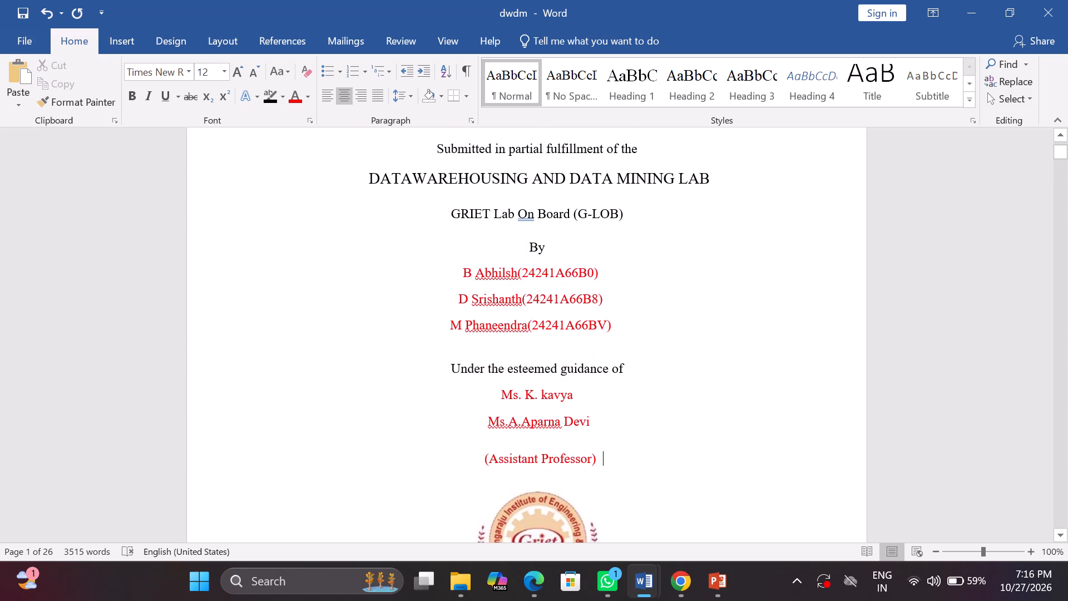
scroll(650, 273, down, 2)
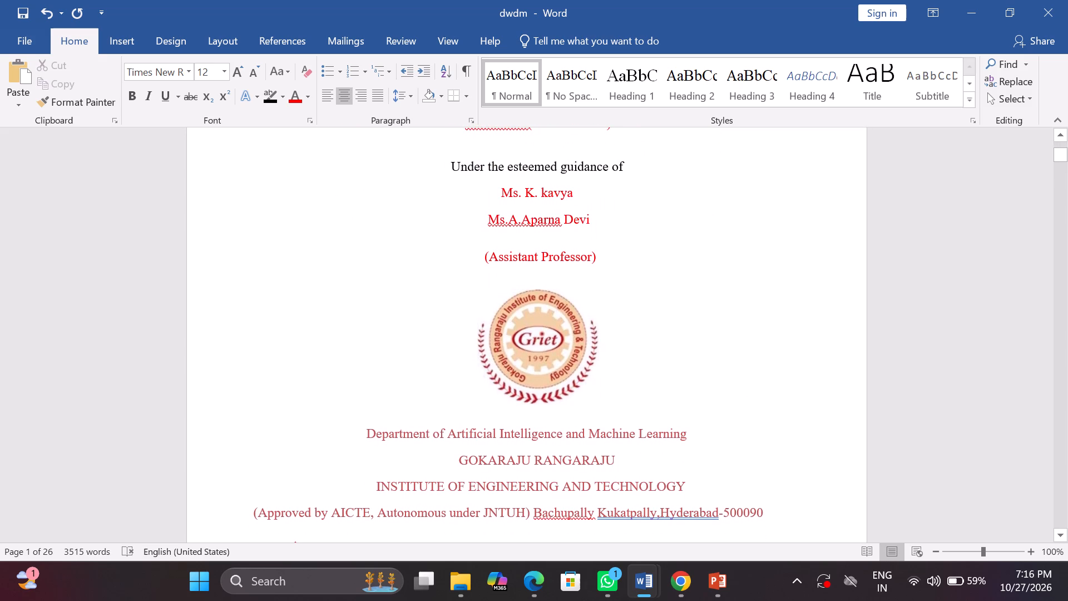
scroll(650, 273, down, 1)
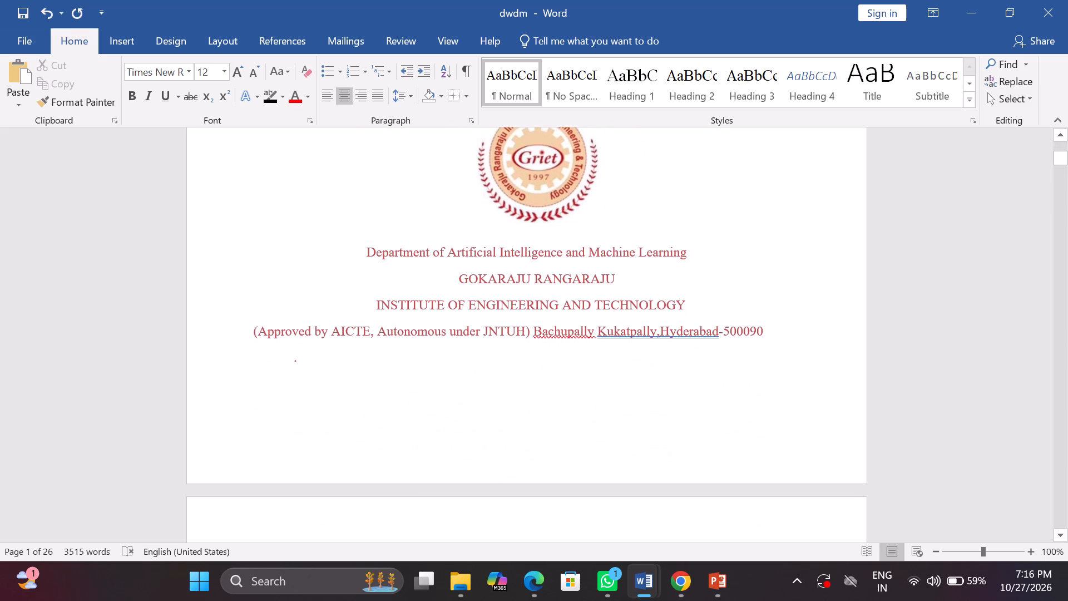
scroll(650, 273, down, 1)
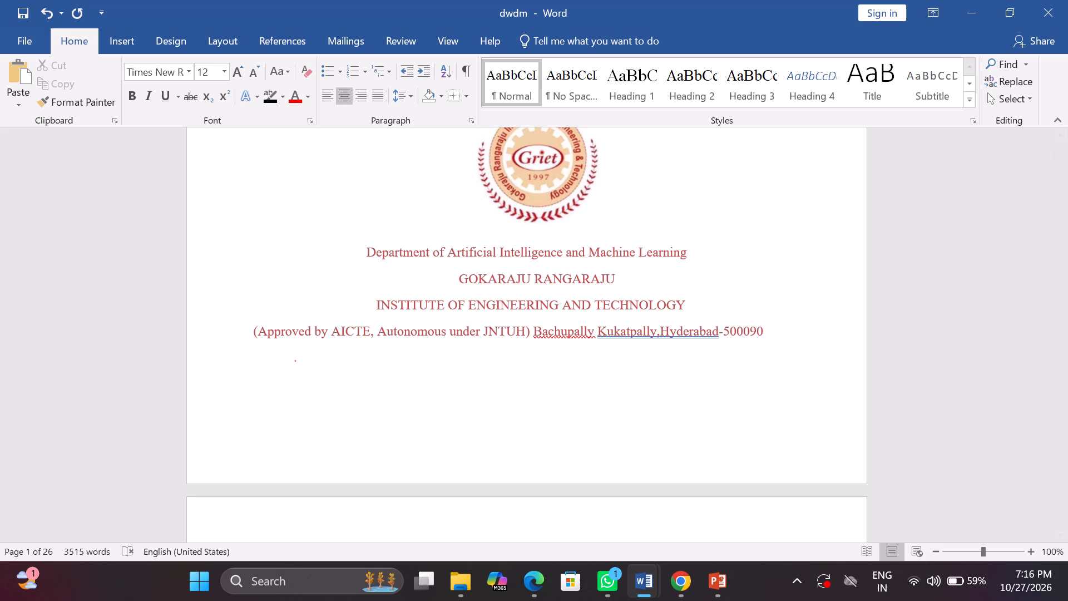
scroll(650, 273, down, 1)
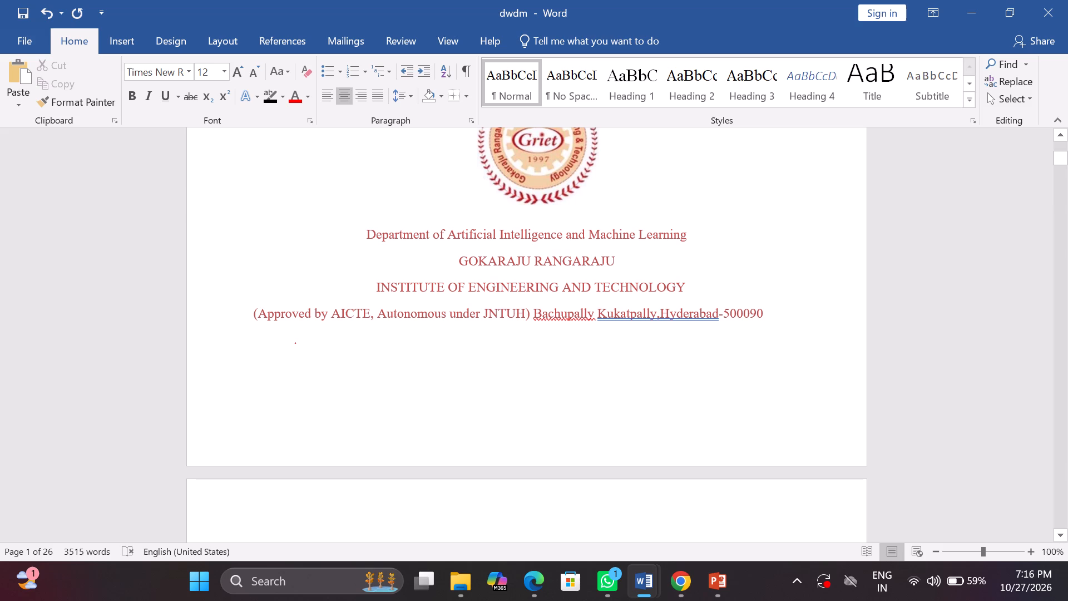
scroll(675, 331, down, 1)
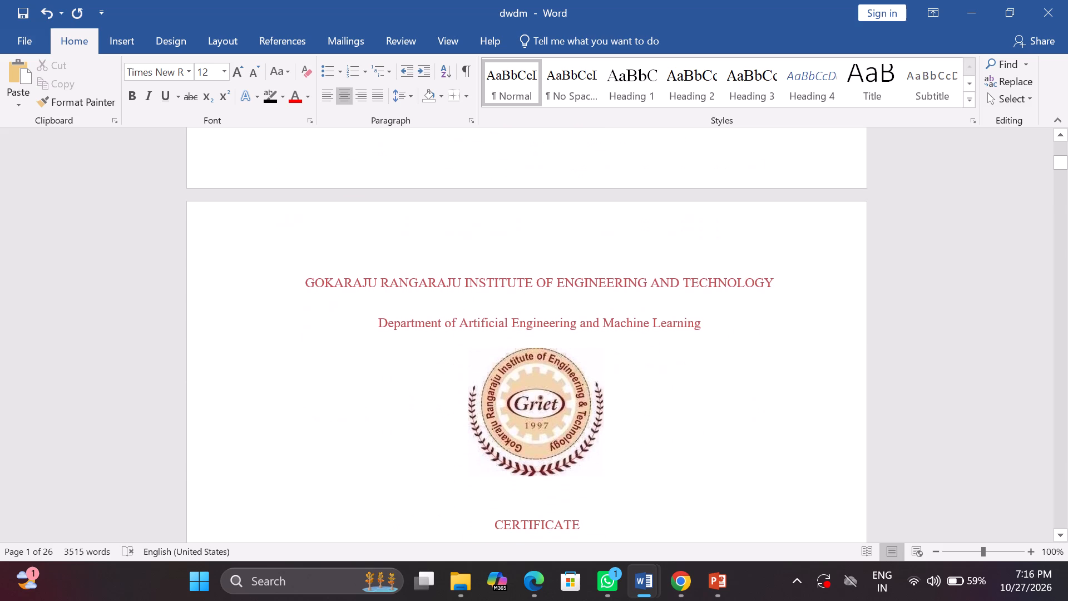
scroll(675, 331, down, 2)
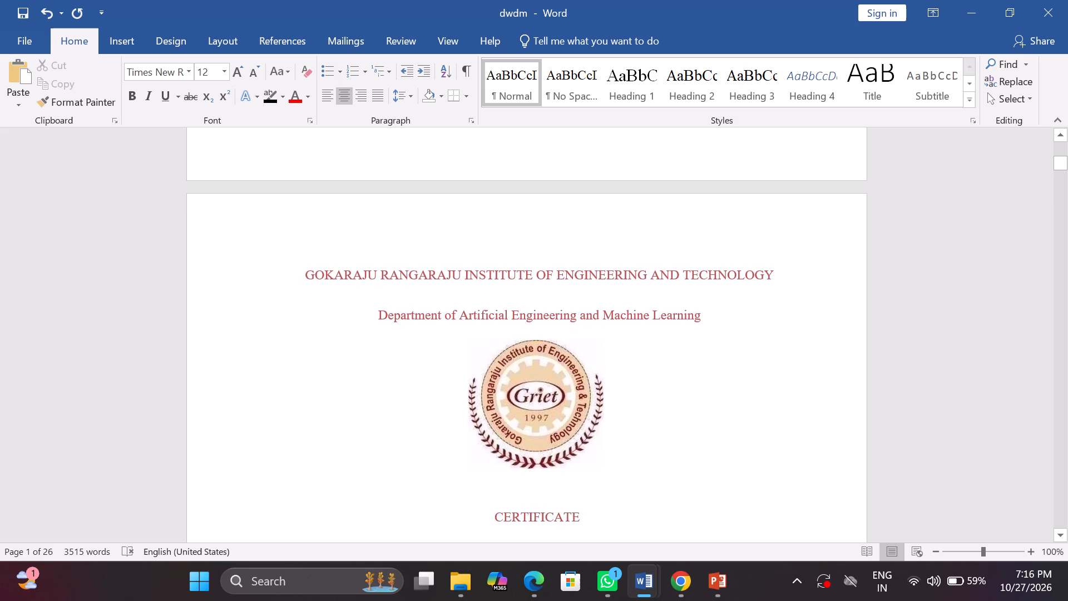
scroll(675, 331, down, 2)
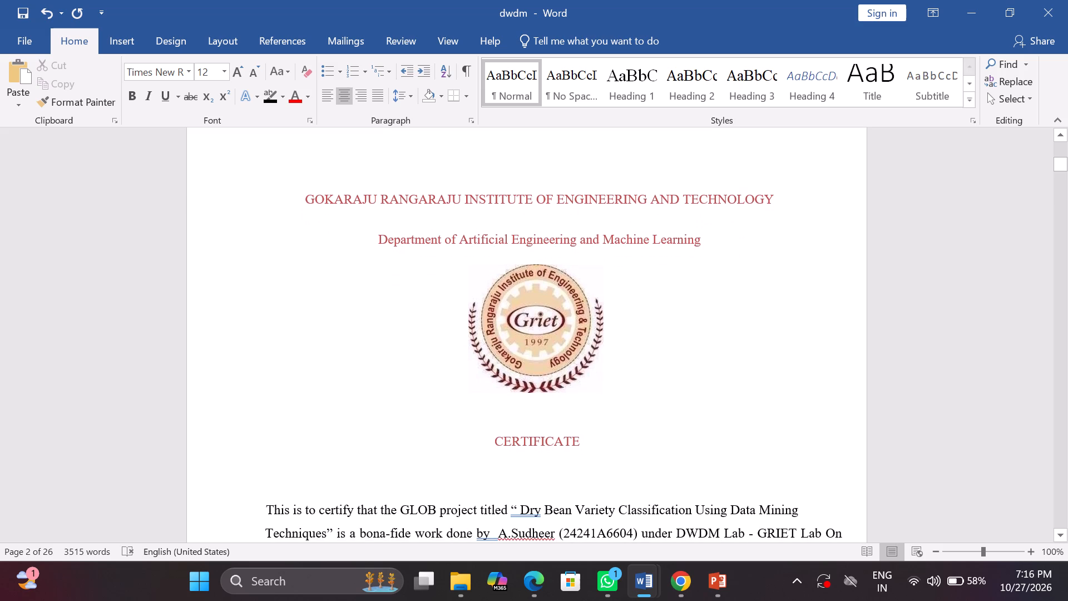
scroll(675, 331, down, 2)
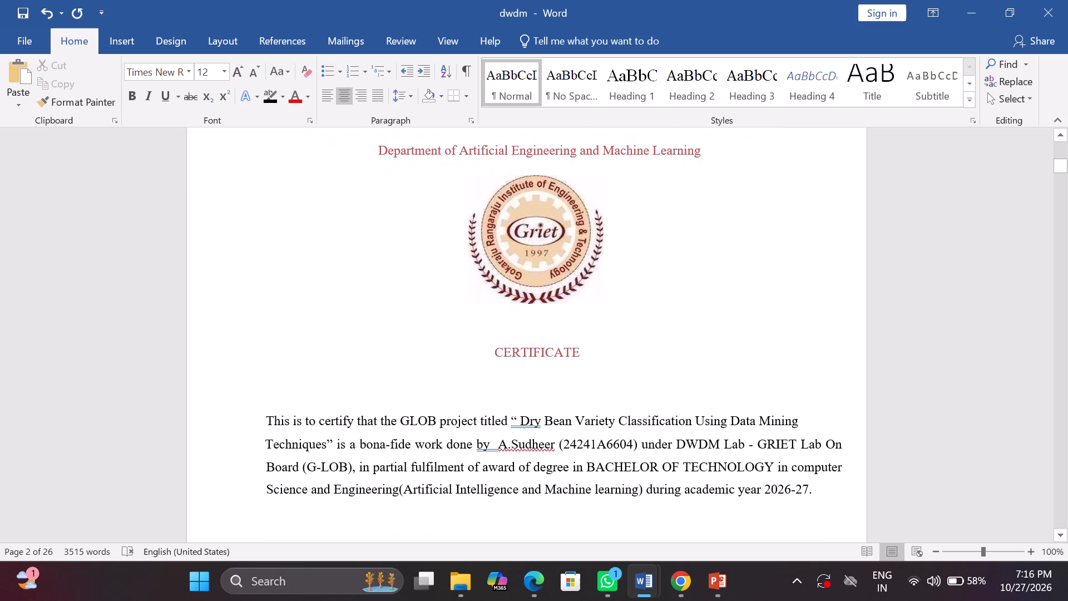
scroll(675, 331, down, 1)
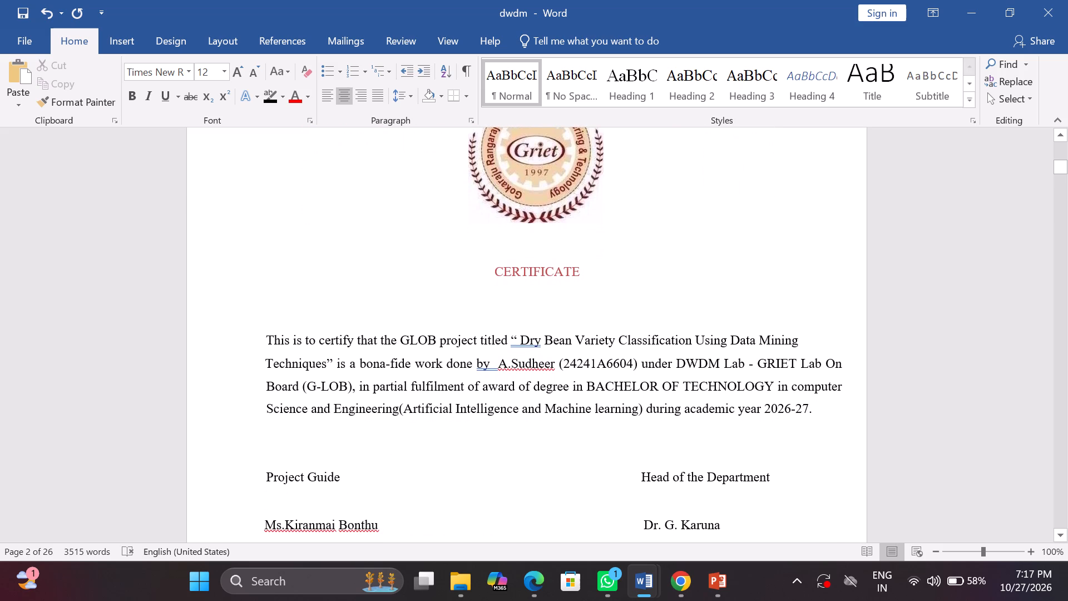
scroll(675, 331, down, 1)
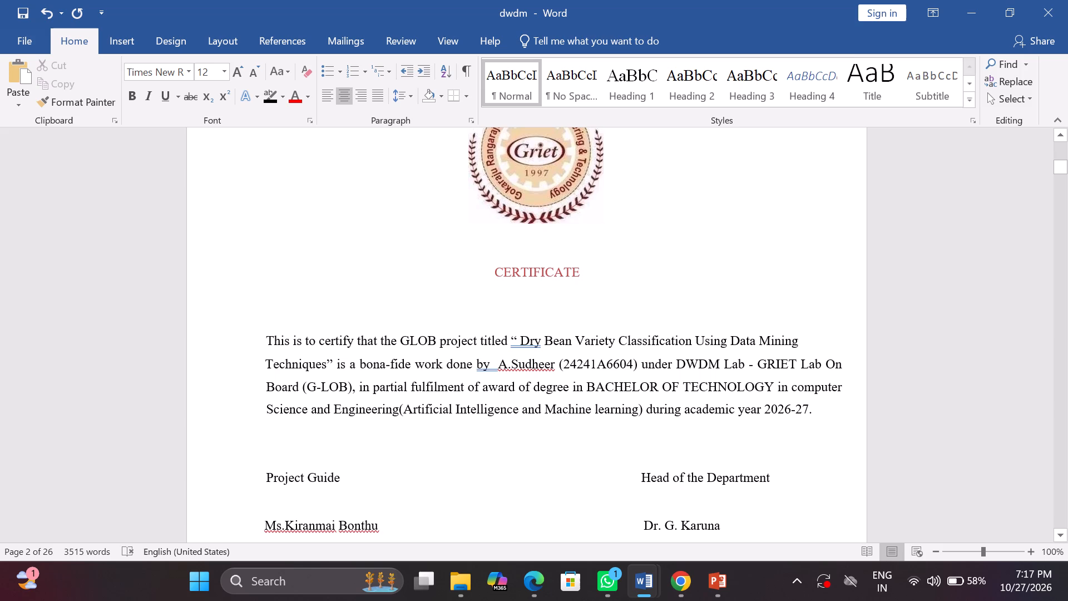
click(478, 364)
drag(478, 364, 514, 363)
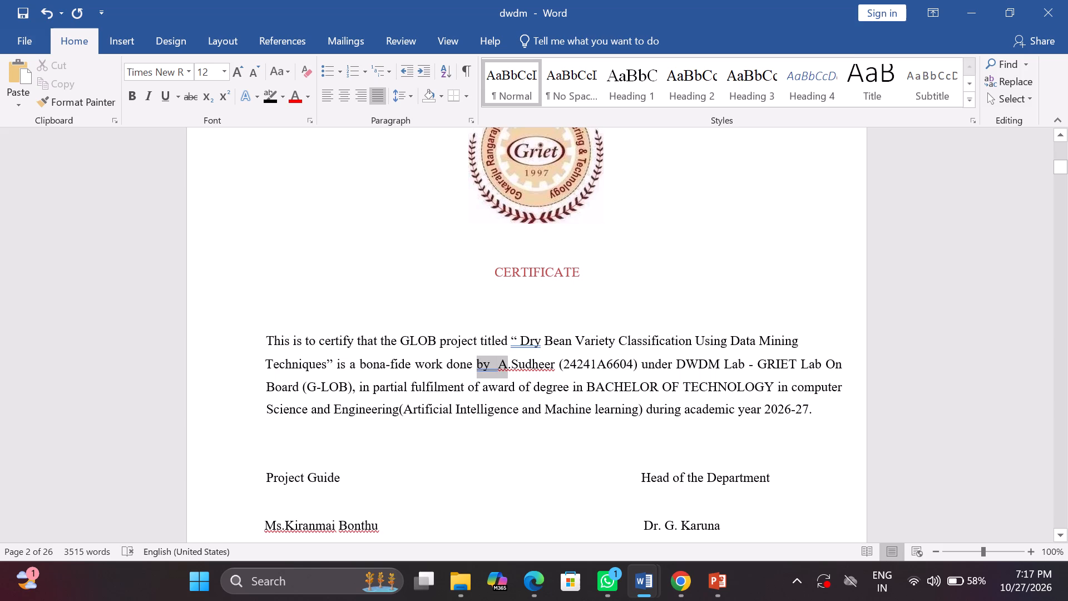
drag(514, 363, 539, 362)
drag(539, 362, 590, 361)
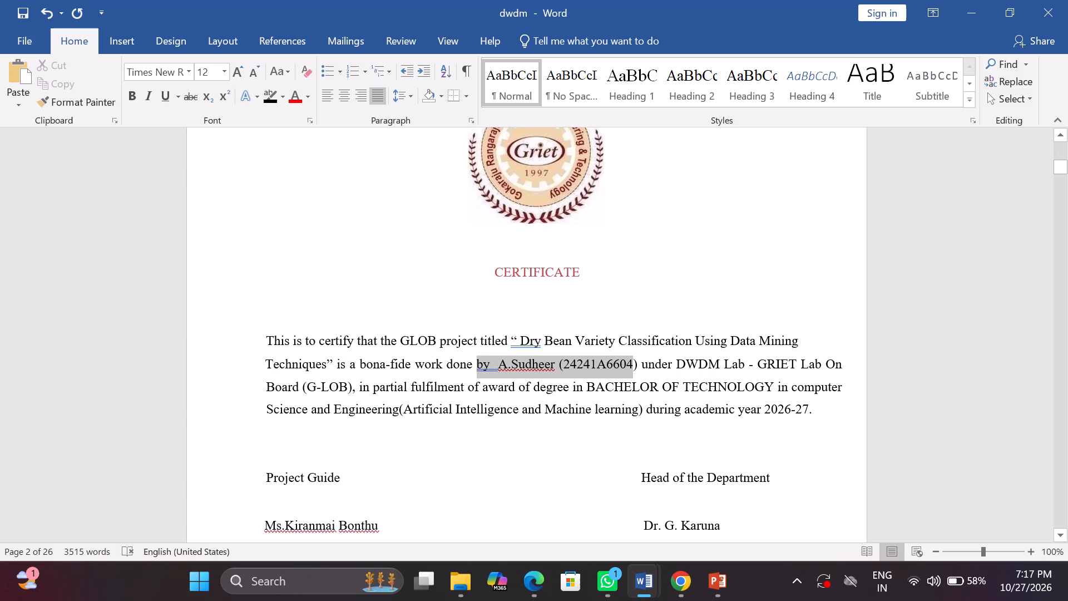
drag(590, 361, 623, 362)
drag(623, 362, 637, 362)
key(BackSpace)
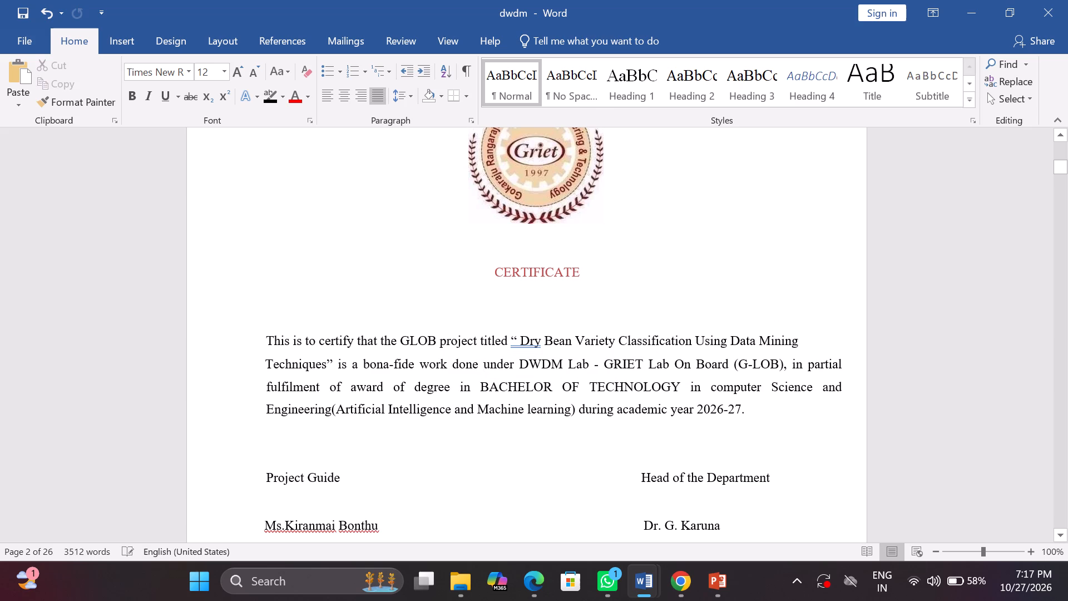
Copy the three student names with their roll numbers listed beneath "By" on the cover page.
scroll(637, 362, up, 4)
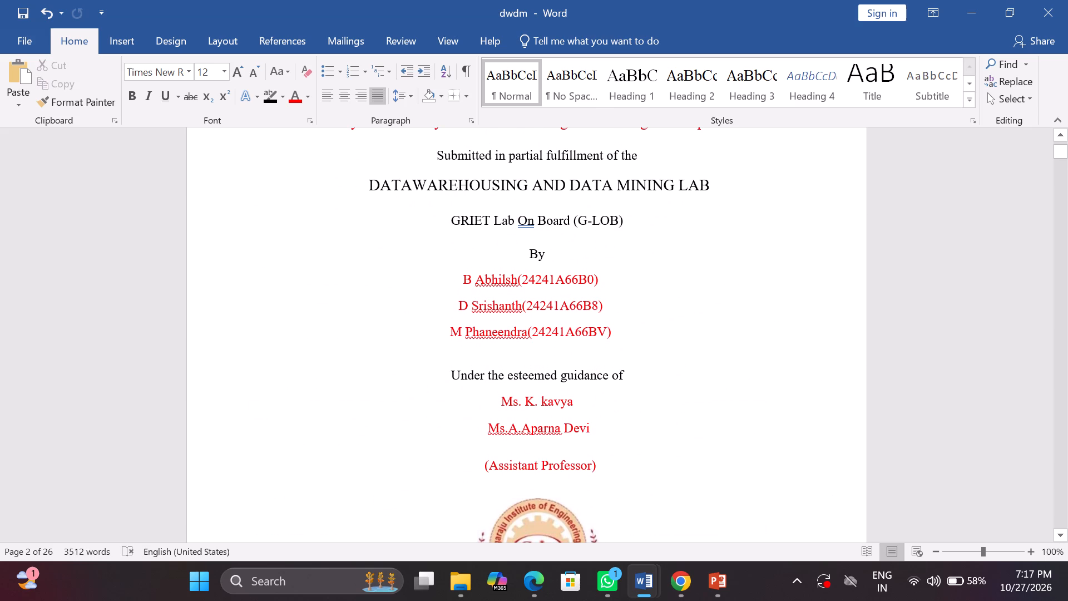
click(463, 276)
drag(463, 276, 607, 345)
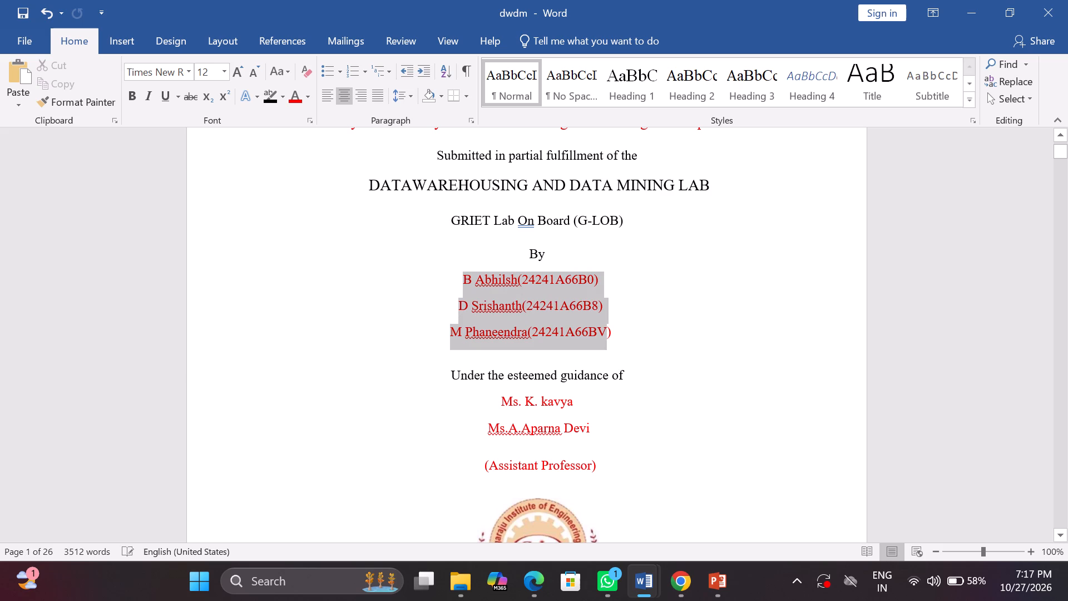
drag(607, 345, 619, 343)
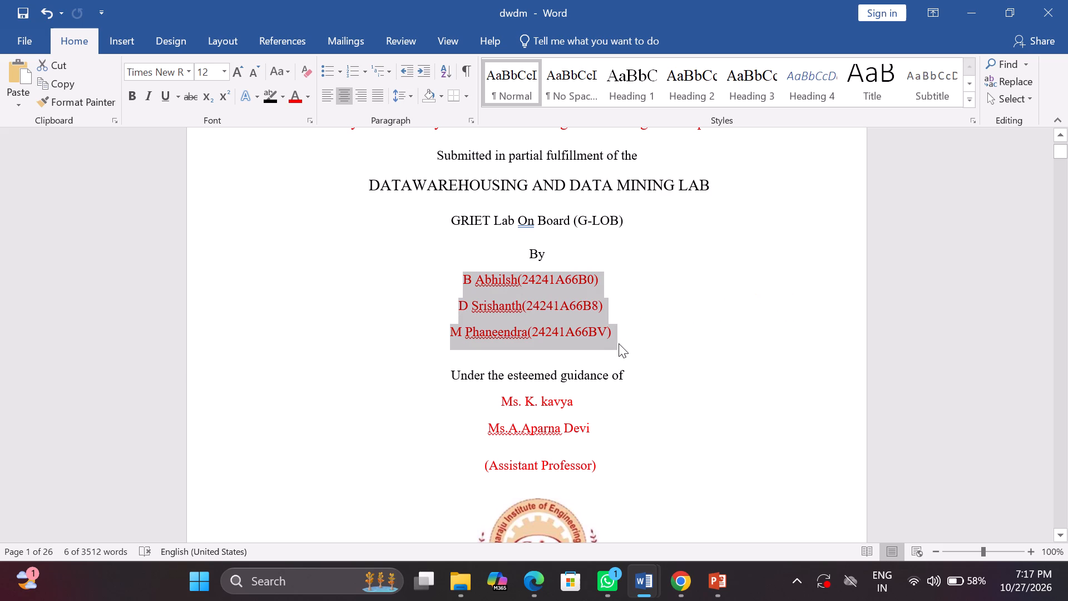
key(ctrl+c)
click(691, 356)
Replace "a bona-fide work done" with "submitted by" in the paragraph beneath "CERTIFICATE" on page 2.
scroll(691, 356, down, 1)
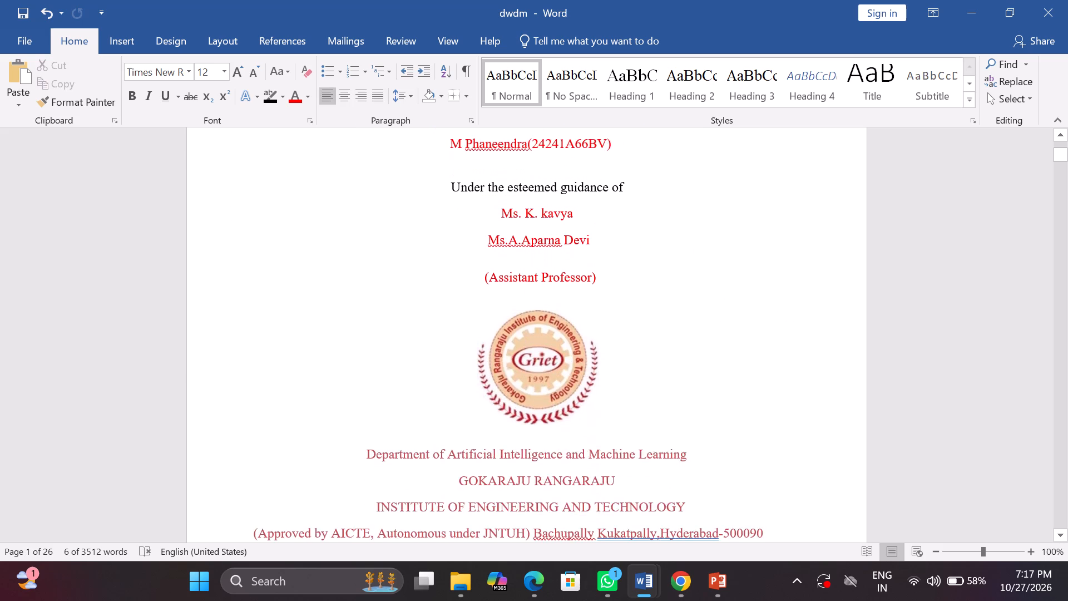
scroll(691, 356, down, 4)
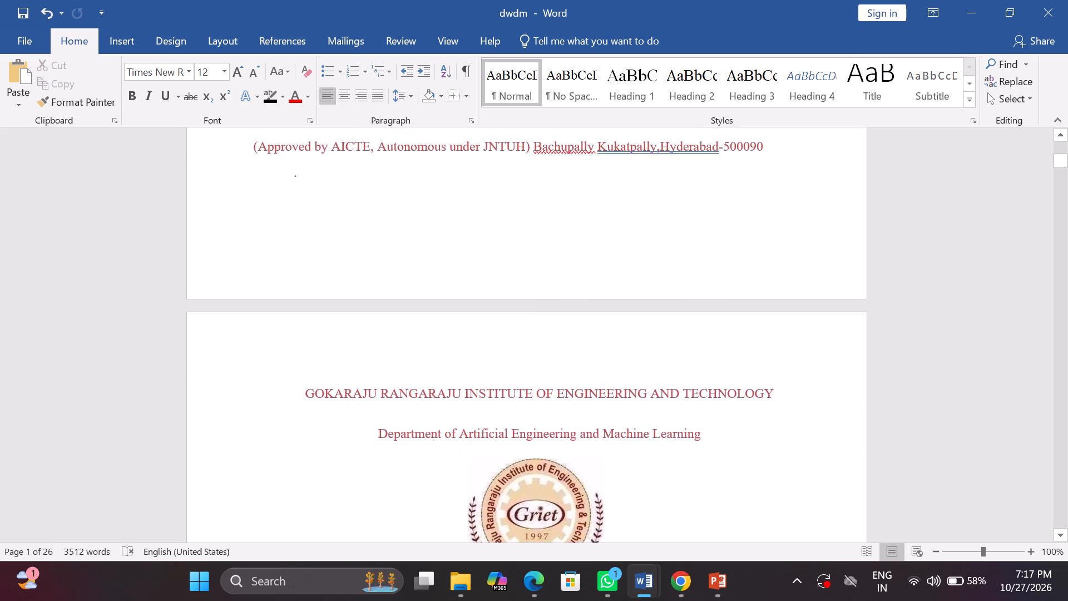
scroll(691, 356, down, 3)
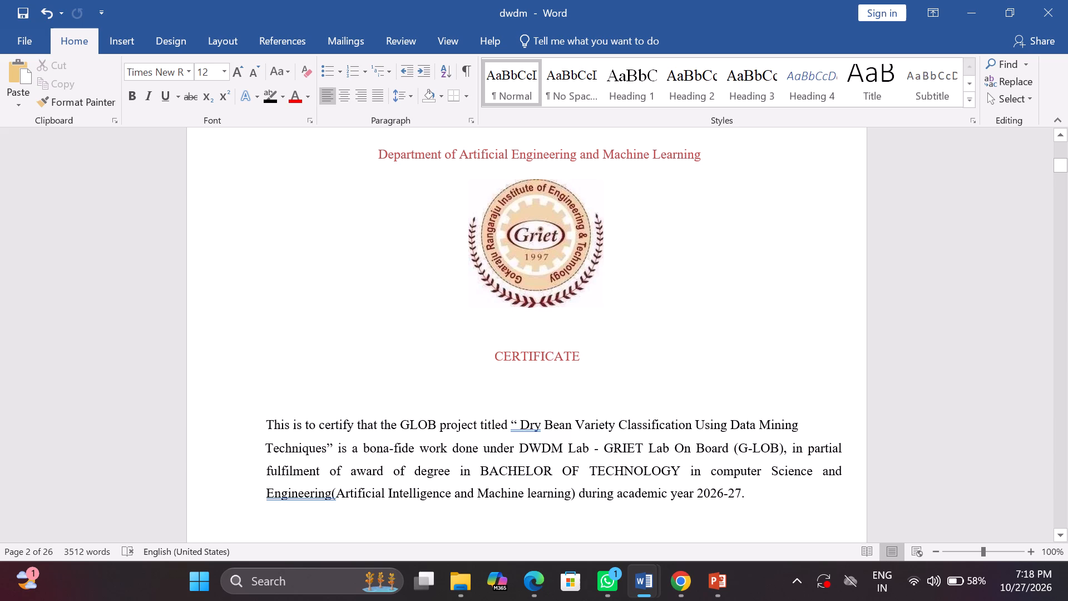
click(354, 449)
drag(354, 449, 368, 449)
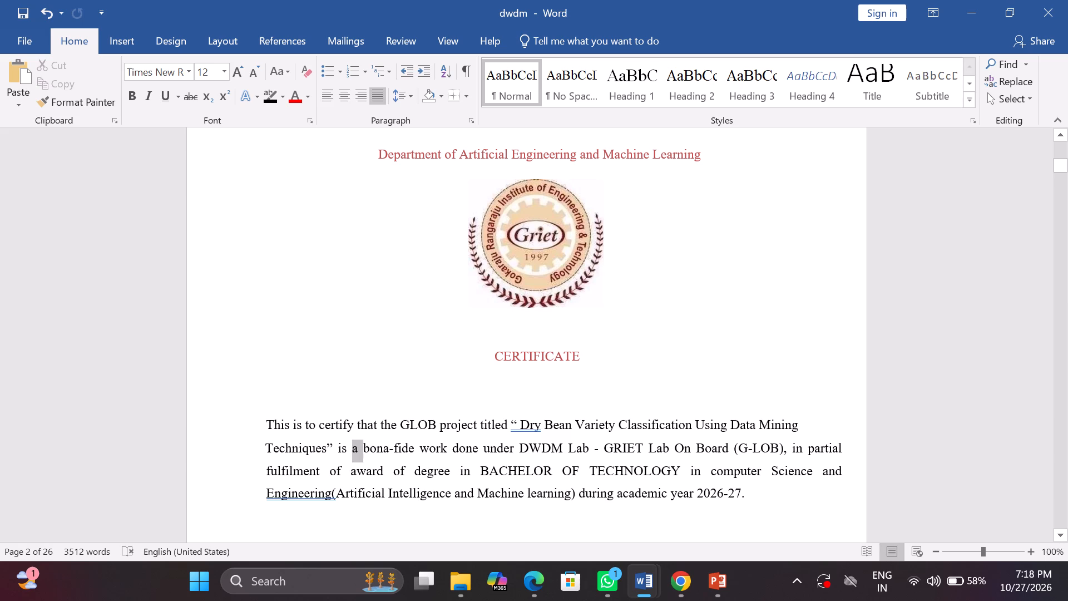
drag(368, 449, 400, 447)
drag(400, 447, 414, 447)
drag(414, 447, 459, 445)
key(BackSpace)
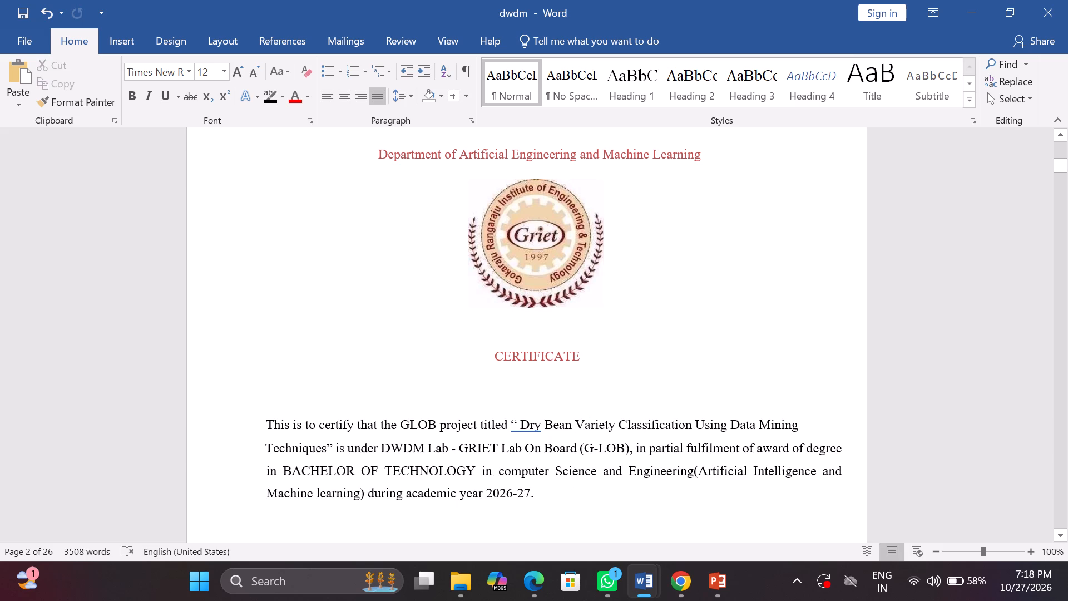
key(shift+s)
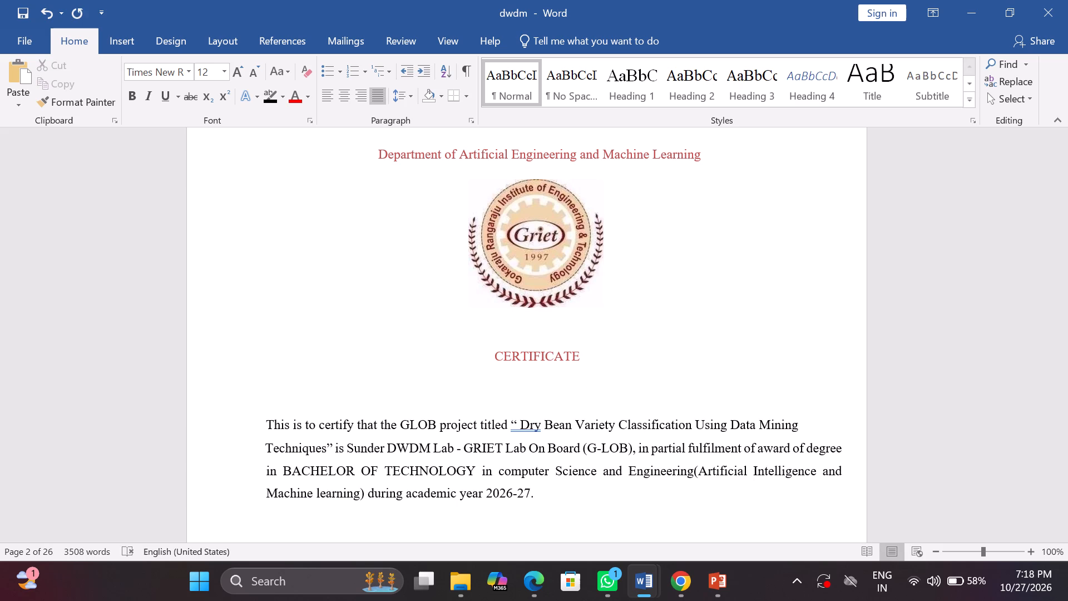
key(BackSpace)
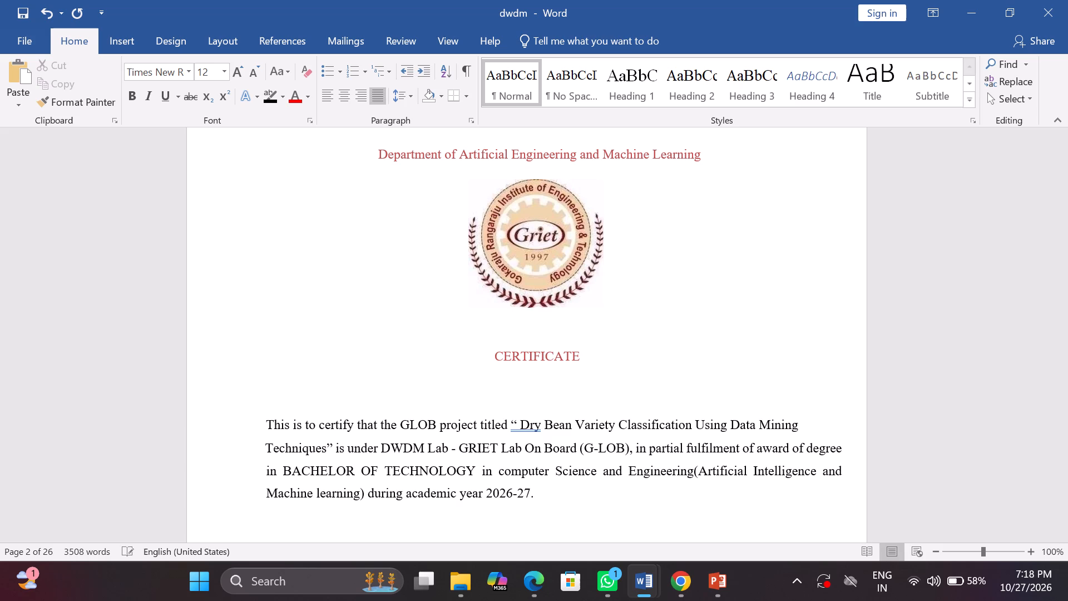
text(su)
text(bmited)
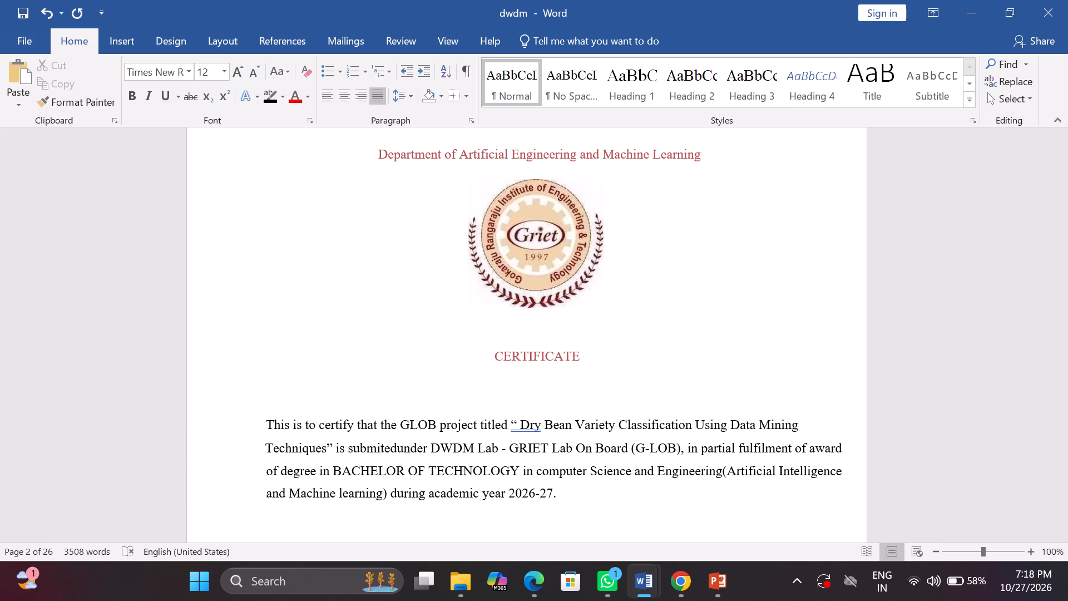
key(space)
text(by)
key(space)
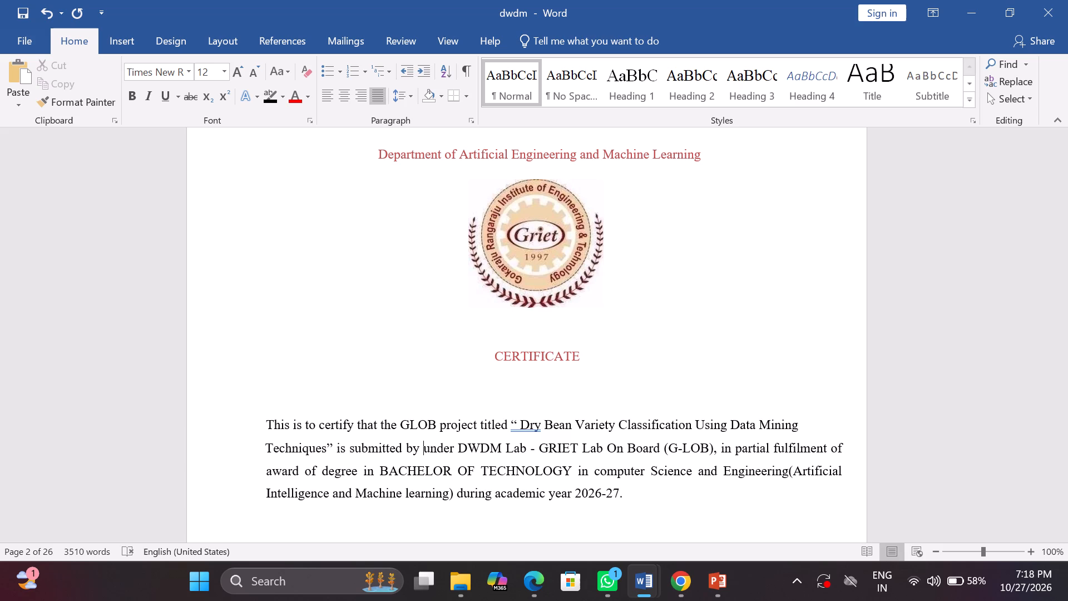
Paste the copied student names and roll numbers after "submitted by" and join the three entries onto one line.
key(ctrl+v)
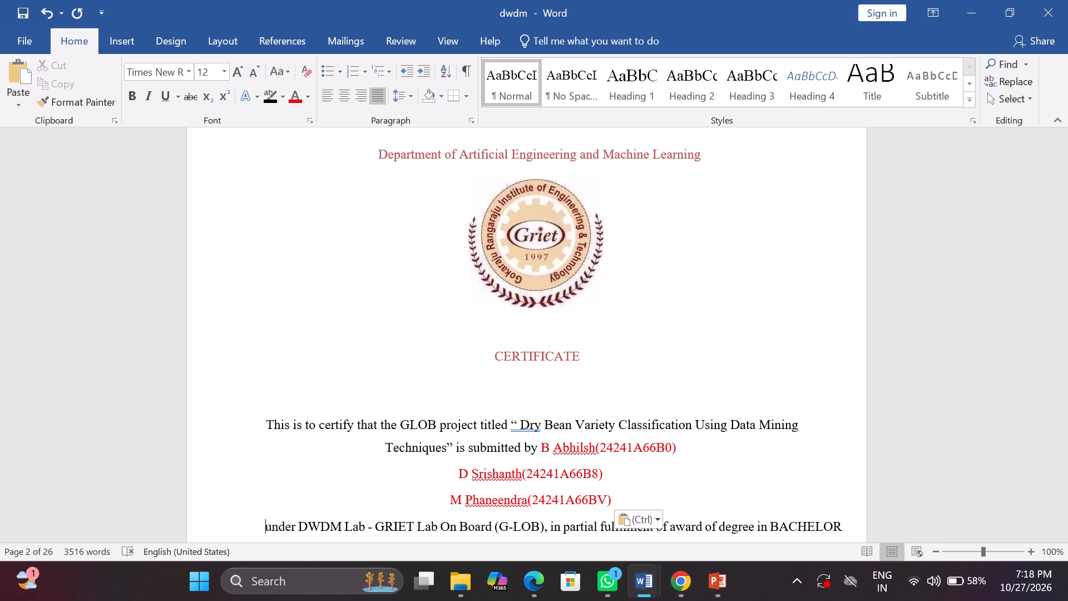
click(458, 473)
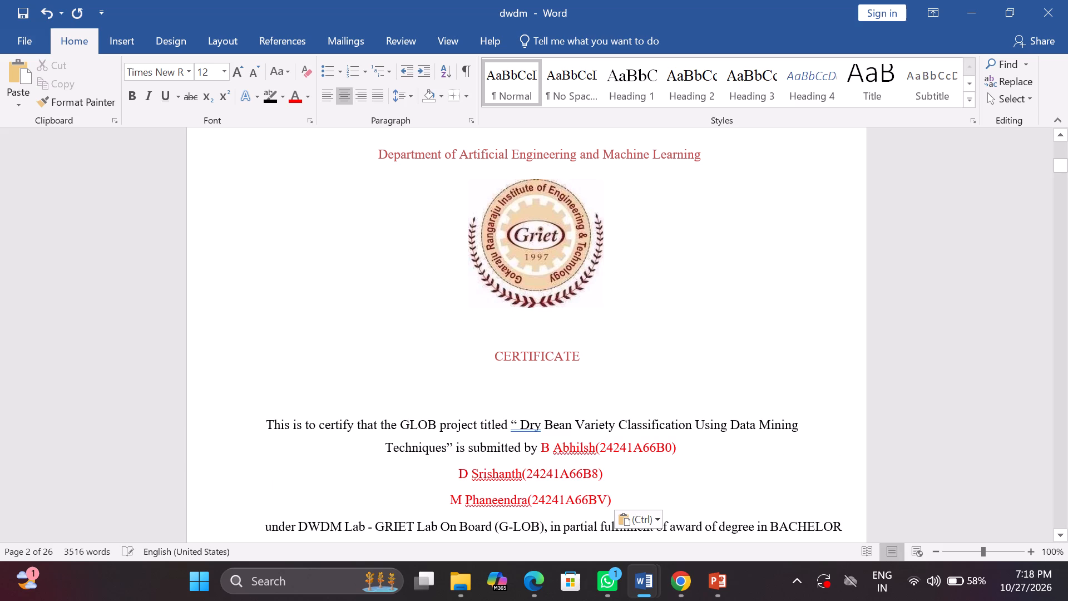
key(BackSpace)
key(BackSpace)
key(BackSpace)
key(BackSpace)
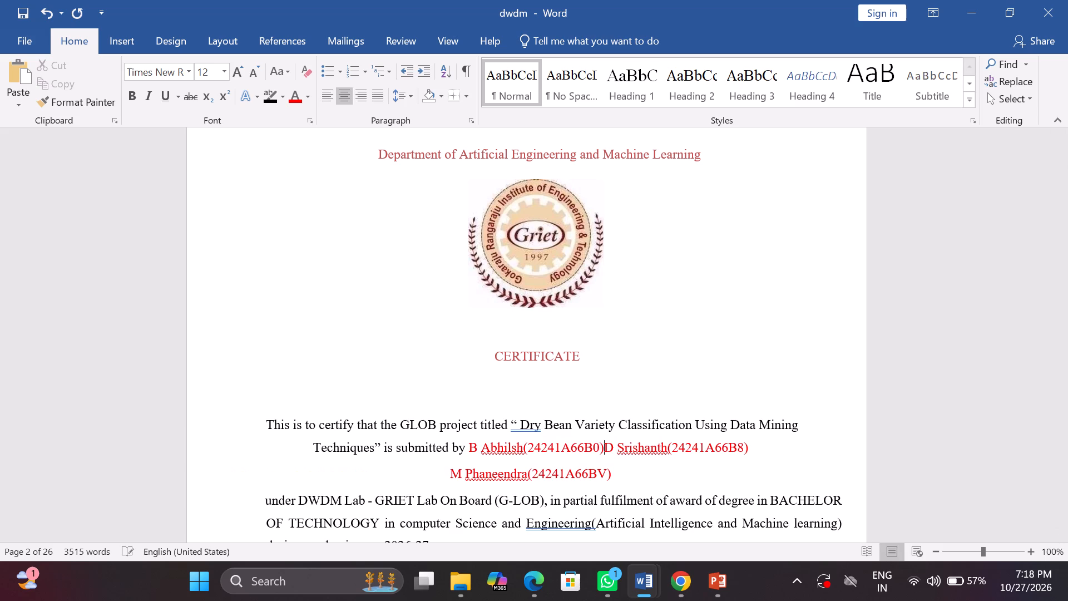
click(451, 472)
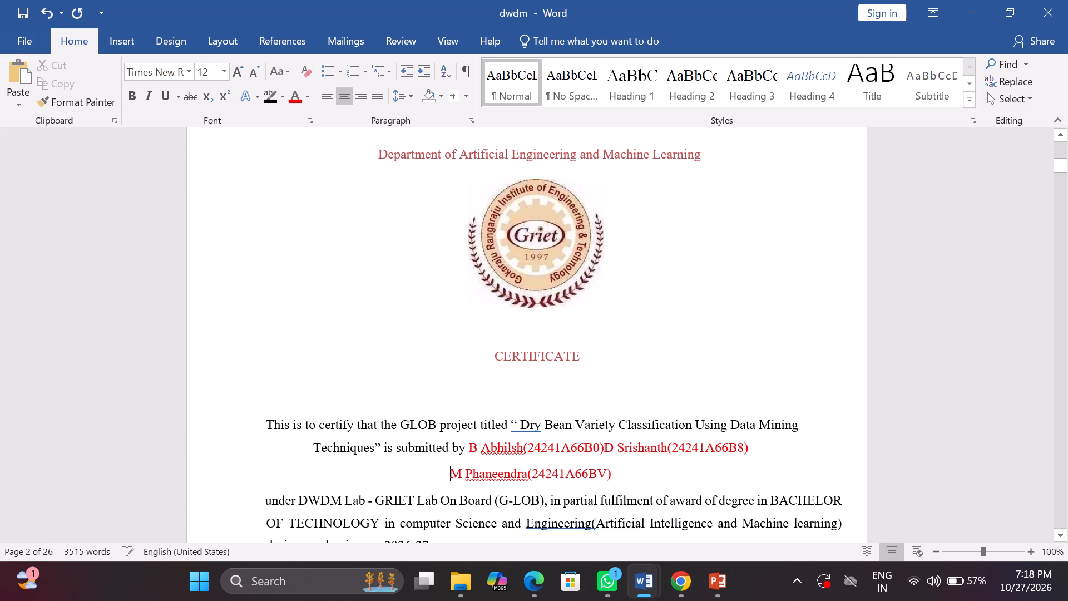
key(BackSpace)
key(BackSpace)
key(BackSpace)
key(BackSpace)
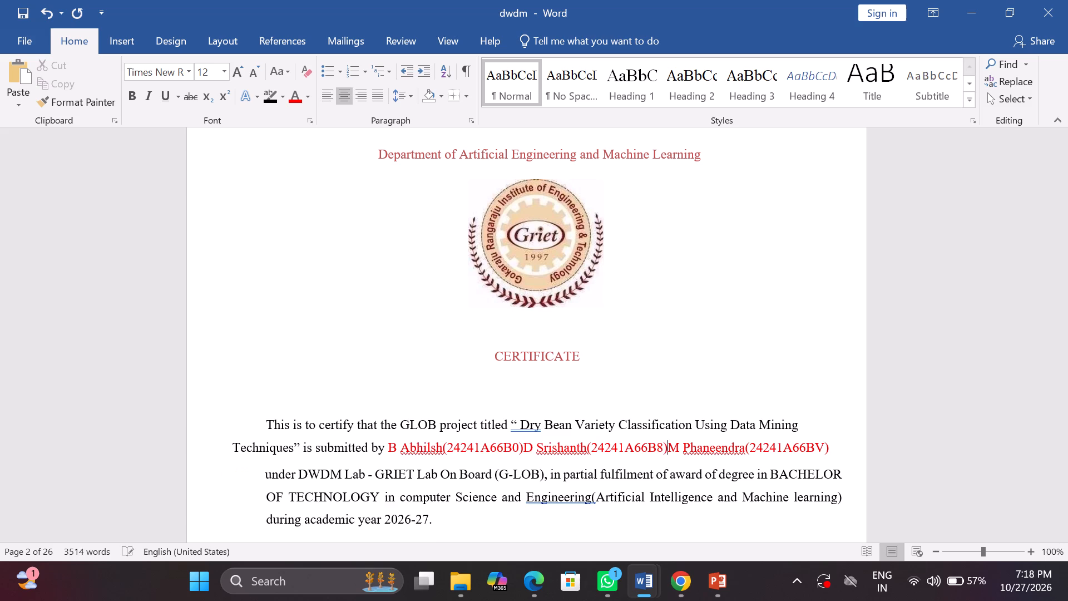
Insert a comma between the first and second students' entries in the certificate paragraph.
click(525, 447)
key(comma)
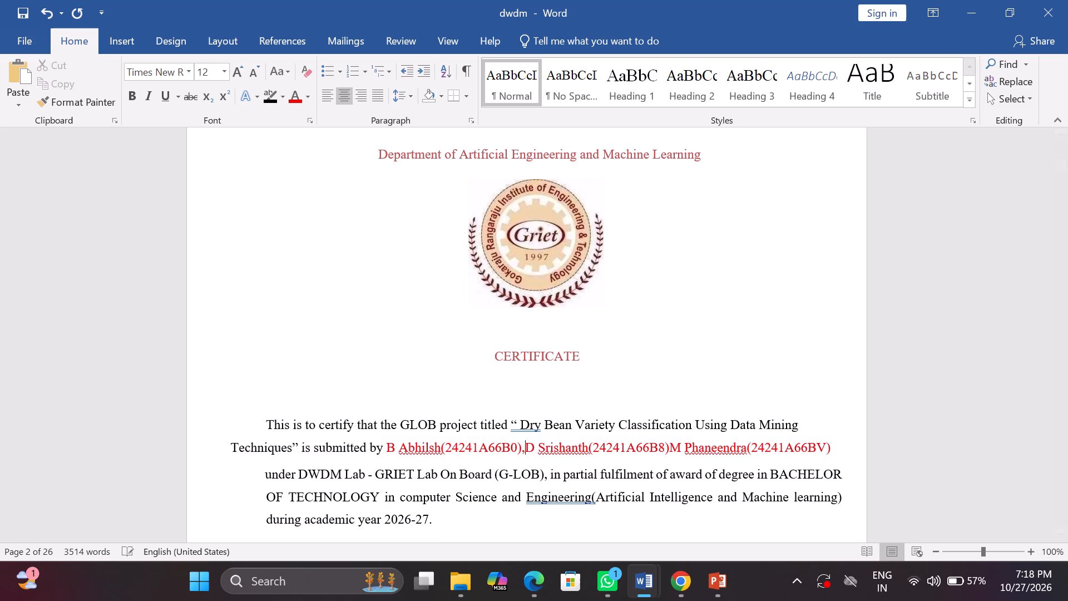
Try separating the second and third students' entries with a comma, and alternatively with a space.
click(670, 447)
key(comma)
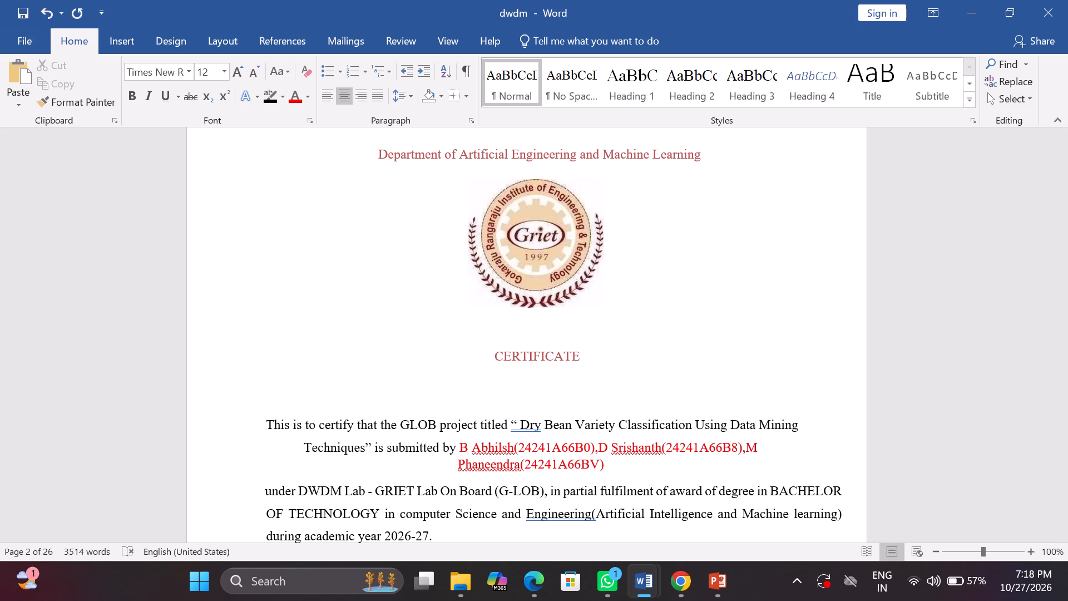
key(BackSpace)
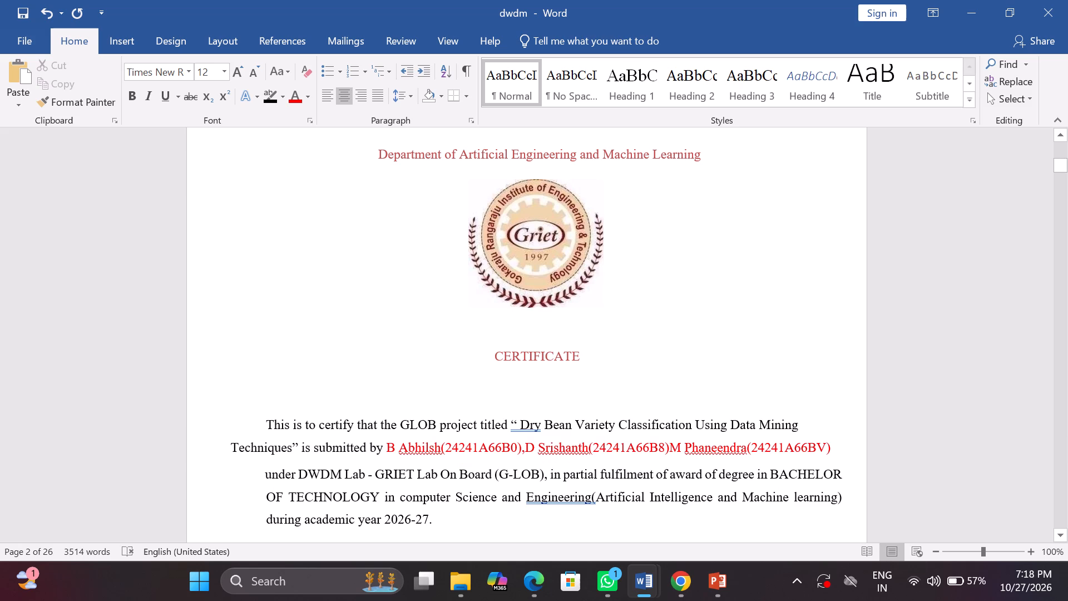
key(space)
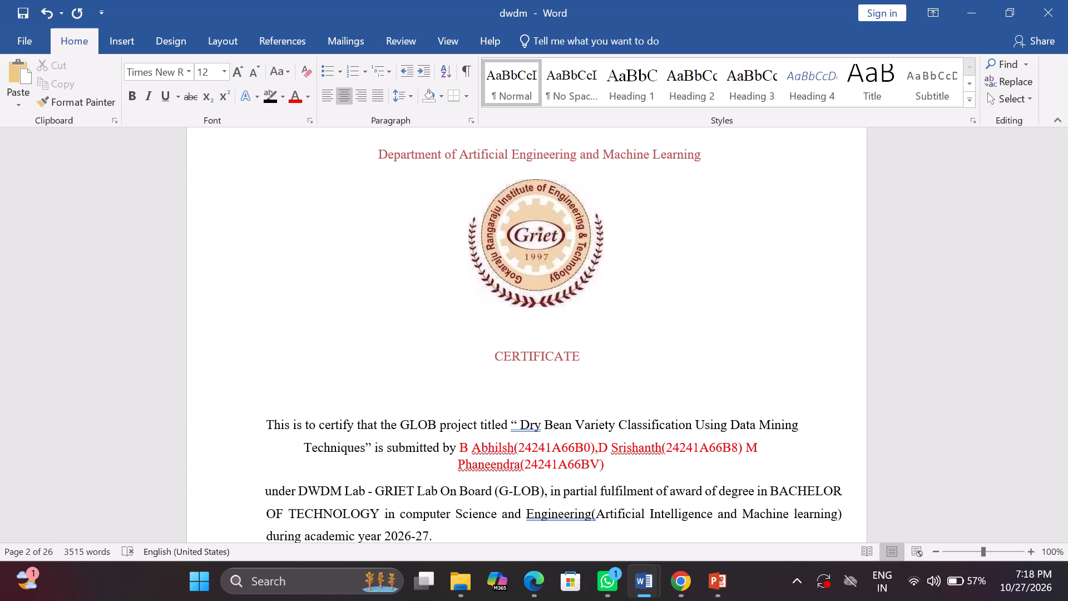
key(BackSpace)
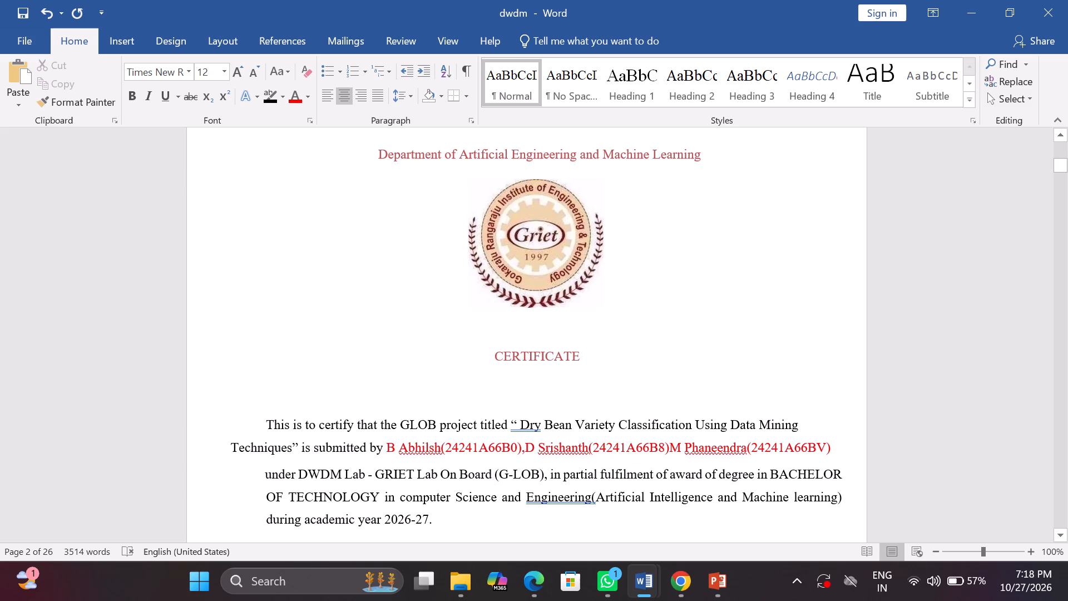
In the certificate's student line, change "submitted" to "submited" and insert a comma between the second and third students' entries.
click(297, 445)
click(352, 447)
key(BackSpace)
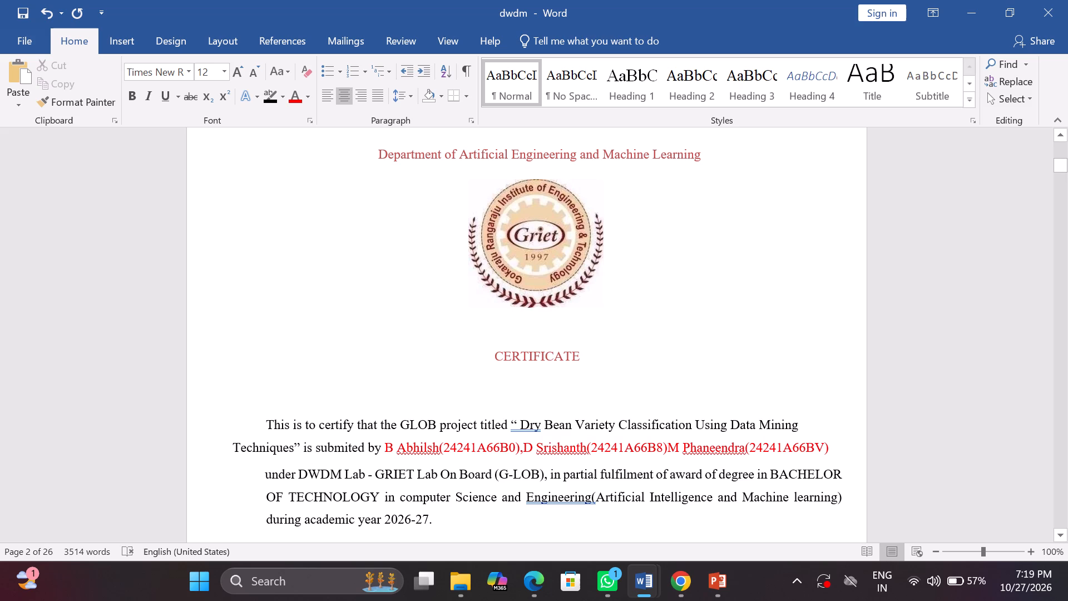
click(670, 449)
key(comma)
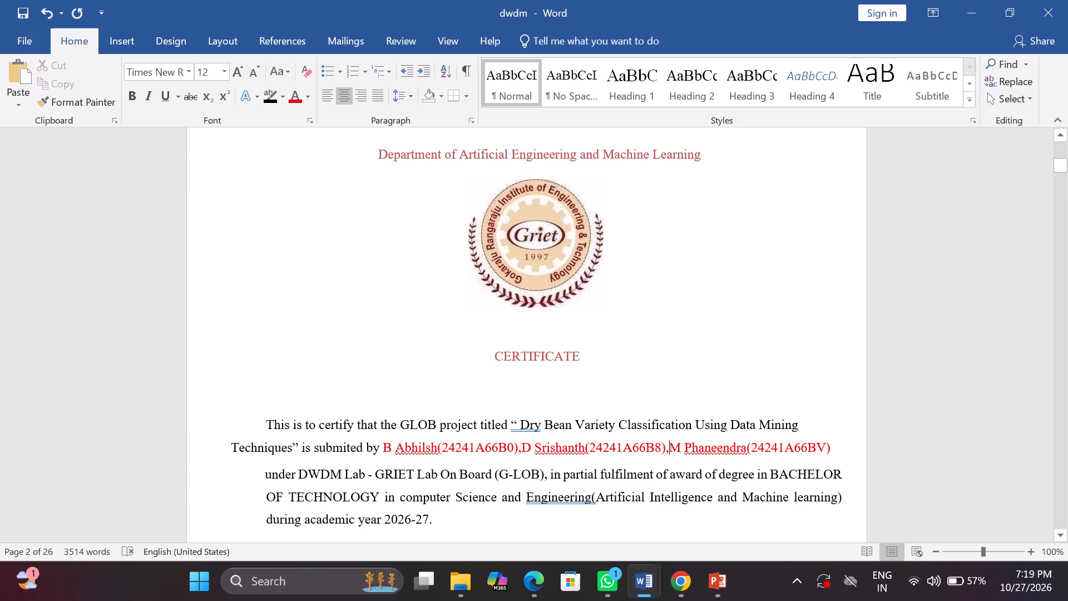
Remove the indent of the certificate's first line and add two leading spaces to align it with the "Techniques" line below.
scroll(434, 459, down, 1)
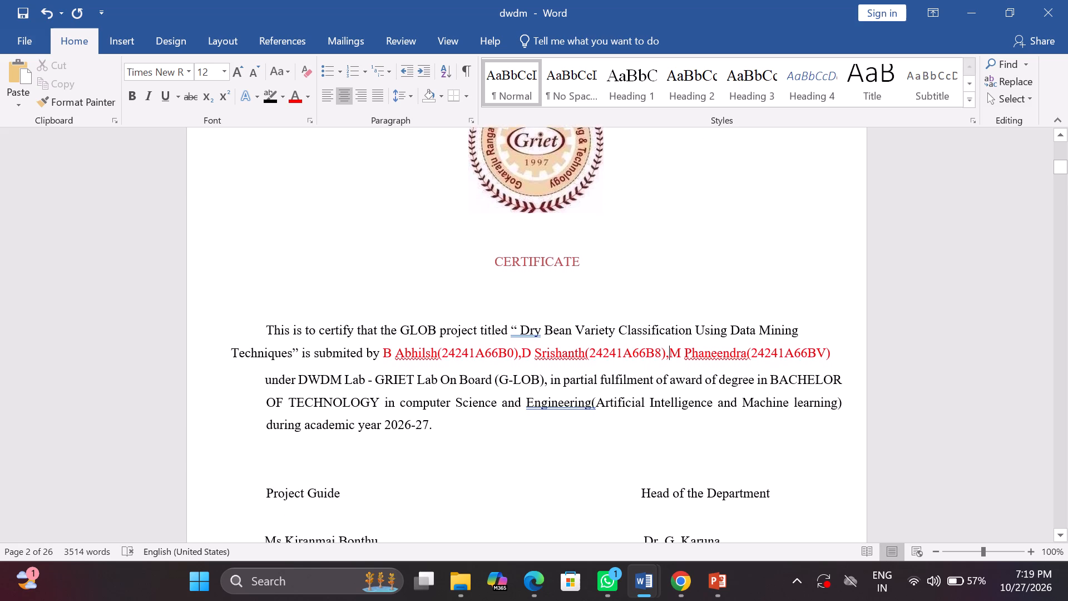
scroll(434, 459, down, 1)
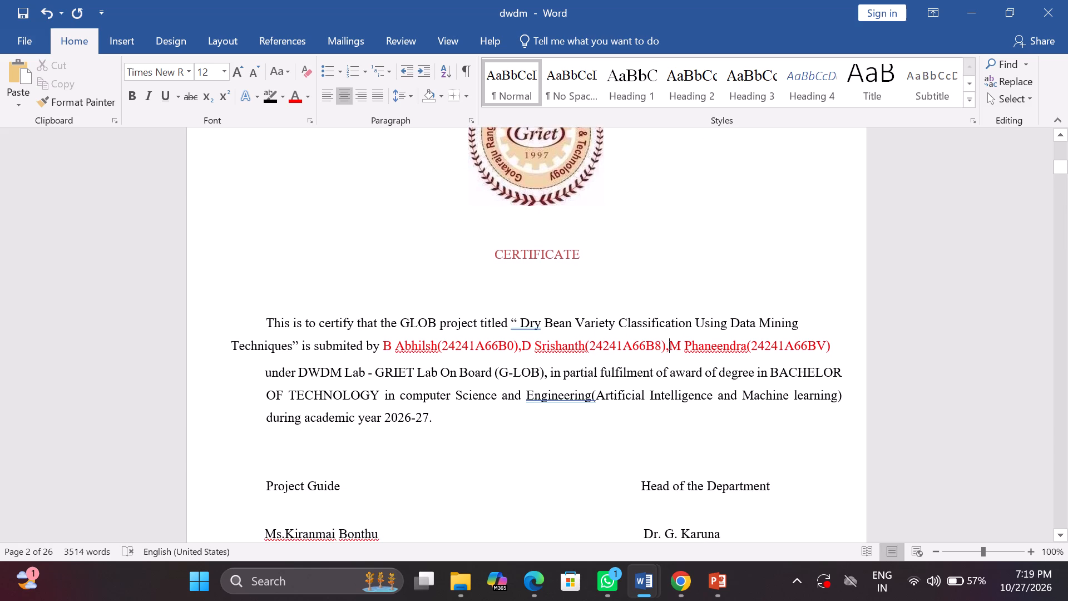
click(260, 318)
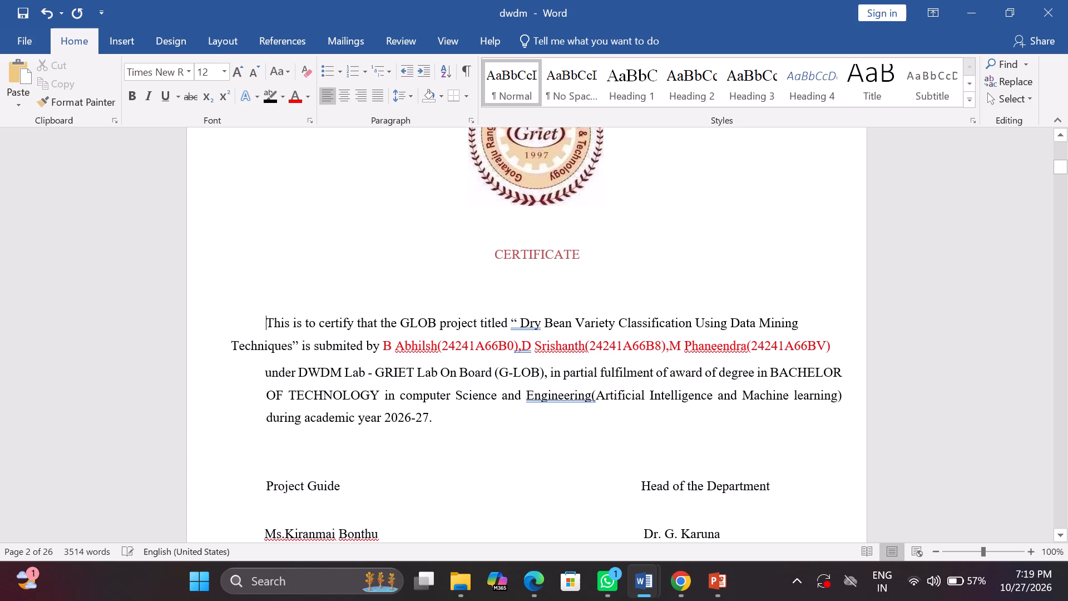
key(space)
key(BackSpace)
key(BackSpace)
key(BackSpace)
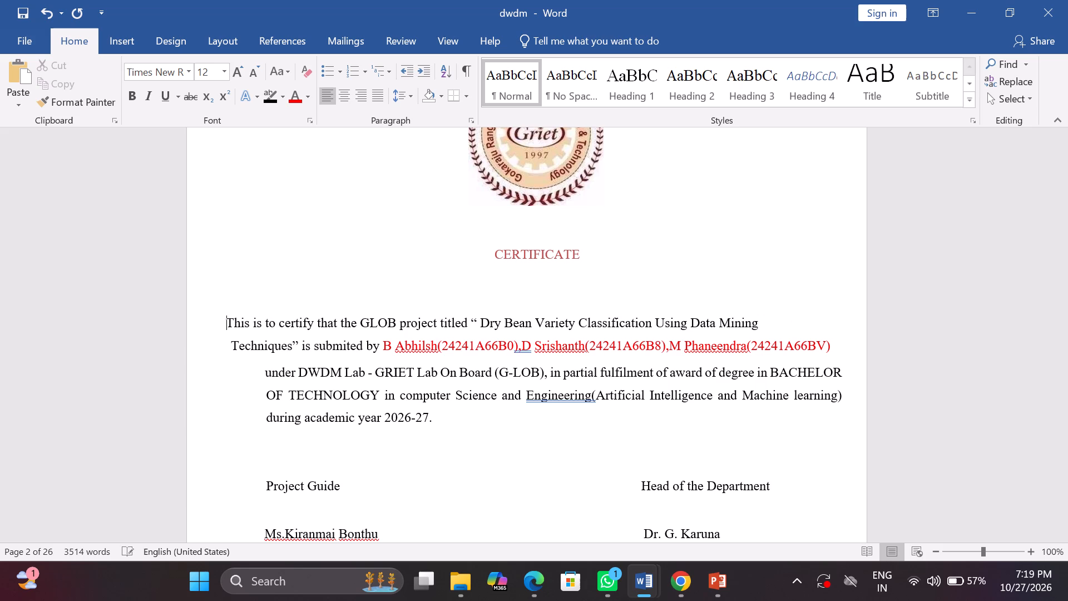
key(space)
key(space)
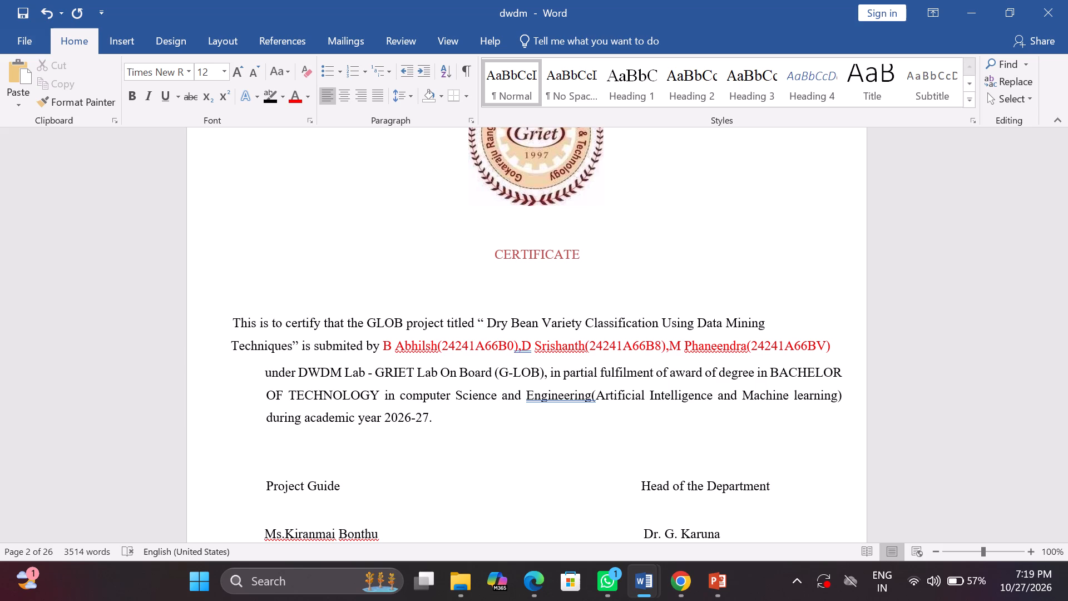
Remove the left indent of the certificate paragraph beginning "under DWDM Lab" to bring it in line with the text above.
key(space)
key(BackSpace)
click(263, 374)
key(BackSpace)
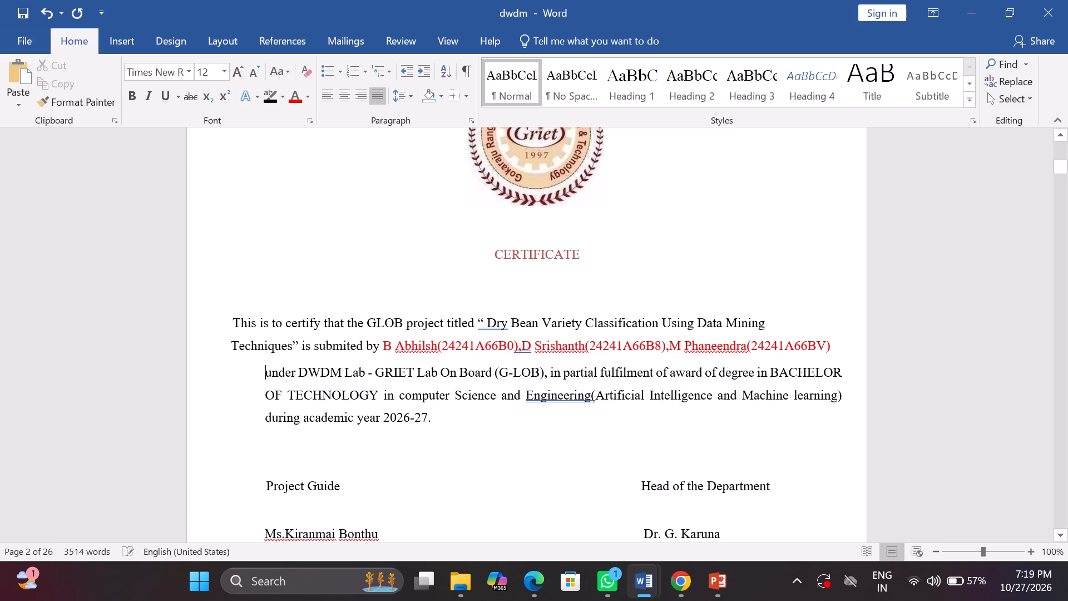
key(BackSpace)
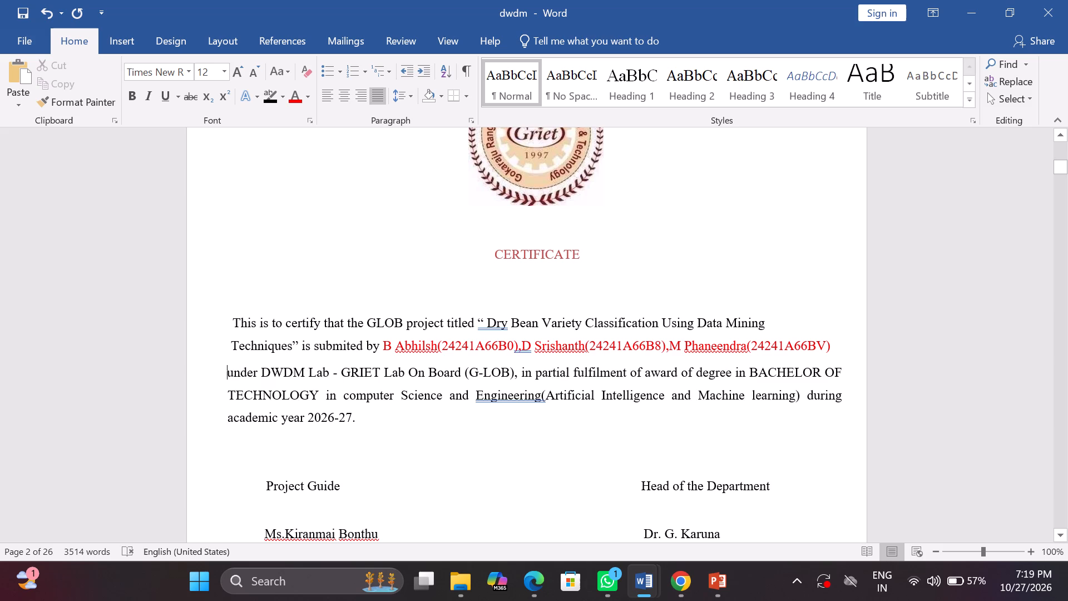
key(ctrl+z)
key(BackSpace)
Replace the names and titles beneath "Project Guide" and "Head of the Department" with the two red guide names and "(Assistant Professor)" copied from the cover page.
scroll(589, 417, down, 1)
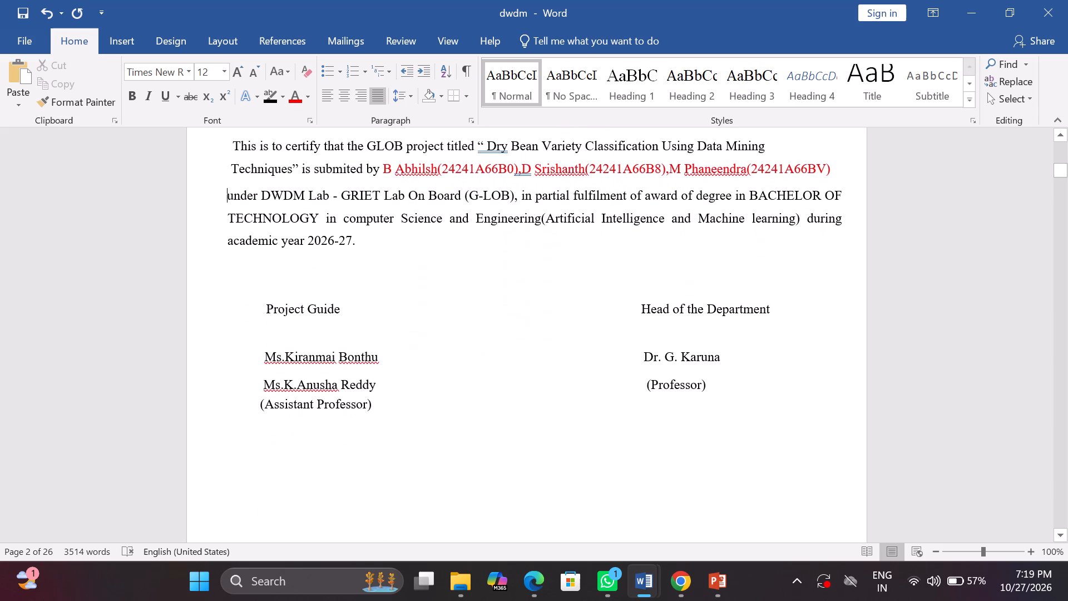
scroll(589, 417, down, 1)
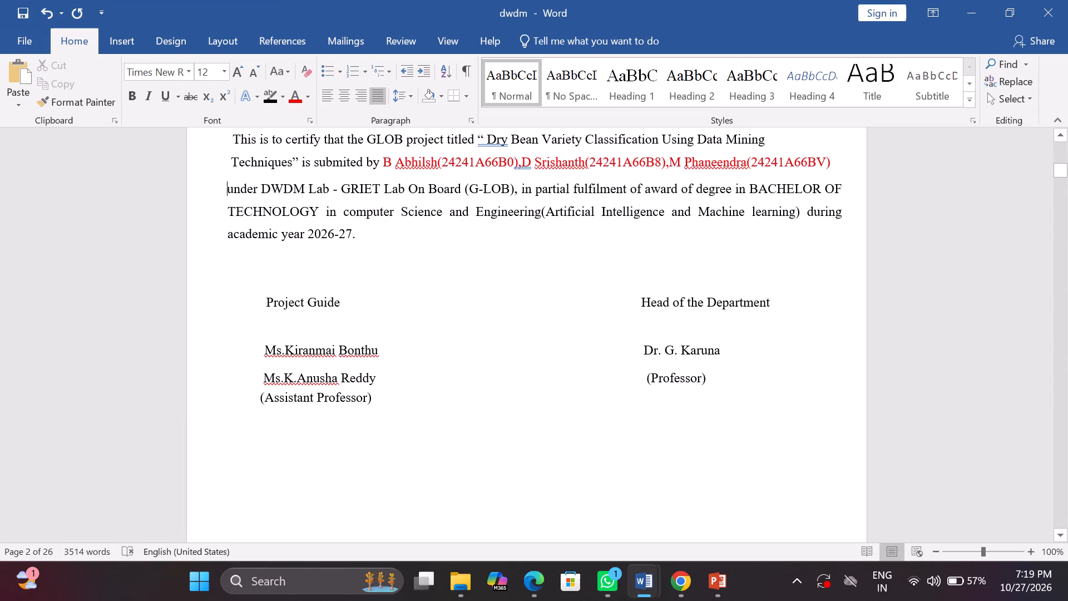
scroll(462, 336, up, 3)
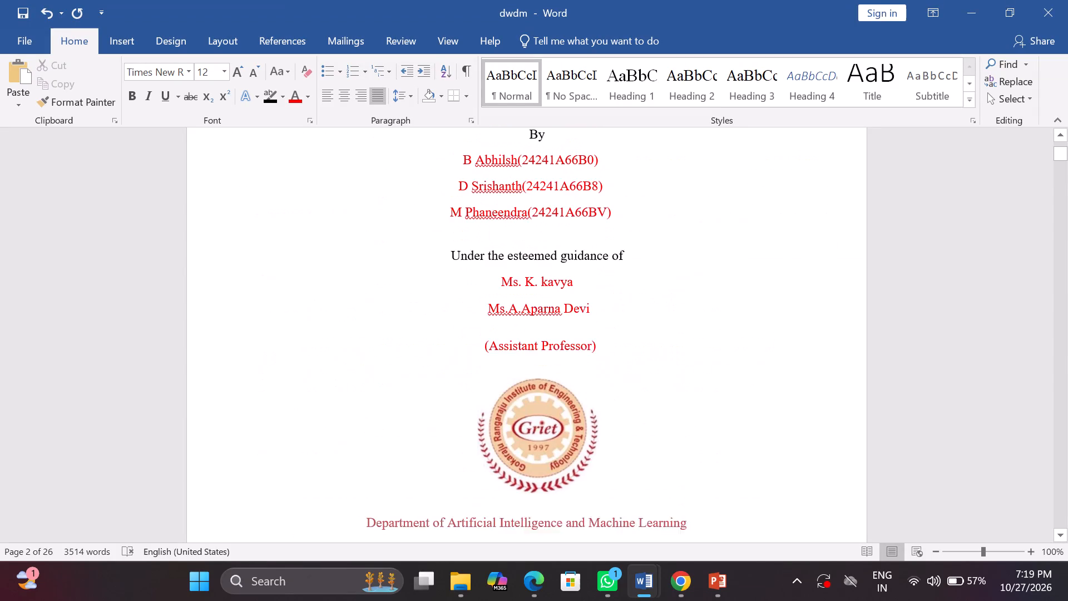
scroll(462, 336, up, 2)
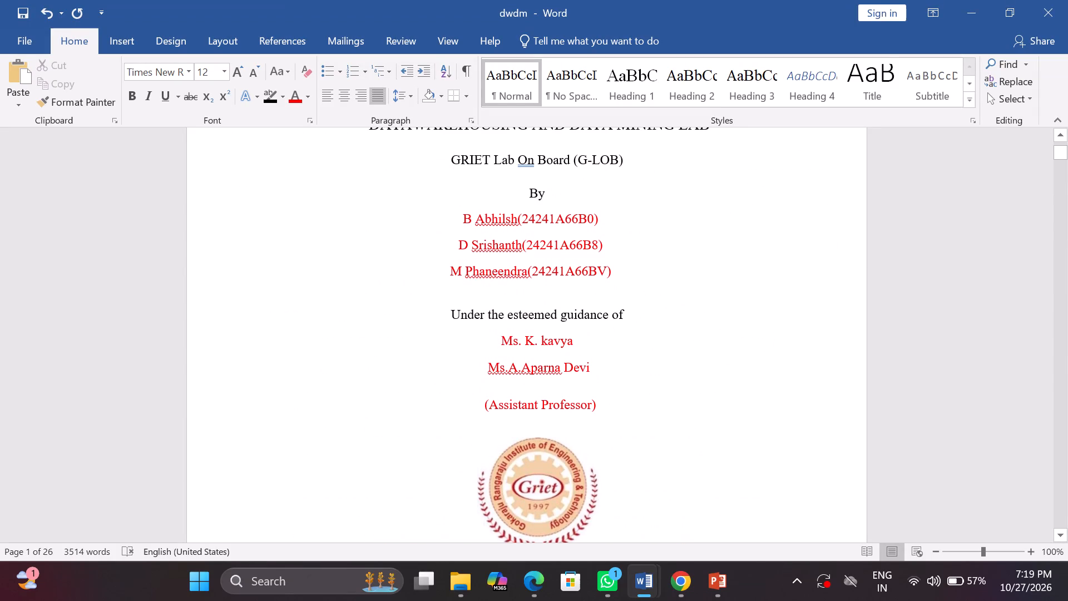
click(506, 339)
drag(506, 339, 606, 414)
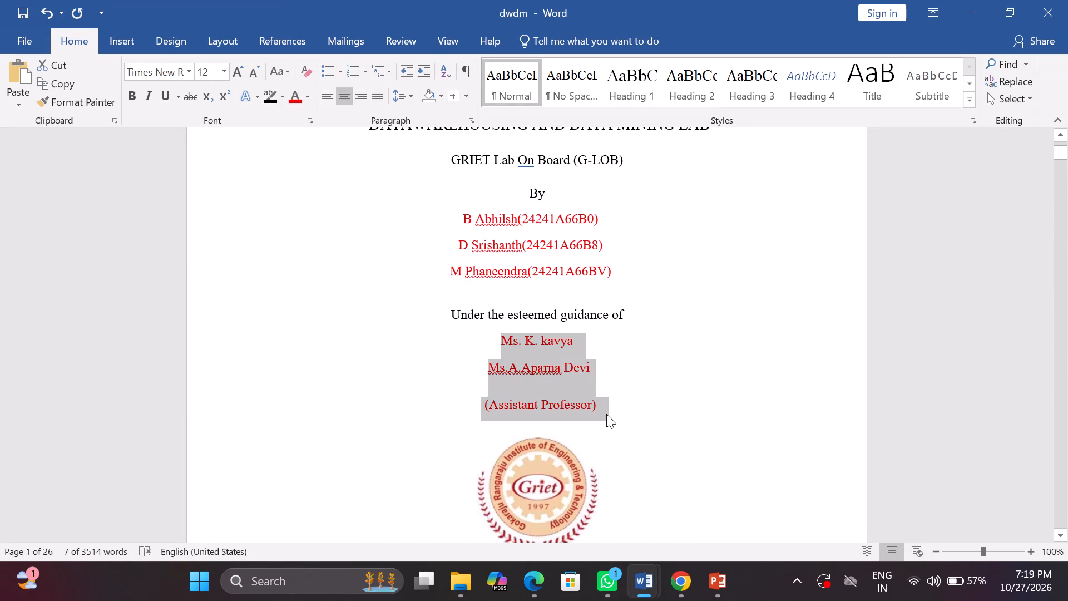
key(ctrl+c)
scroll(517, 389, down, 3)
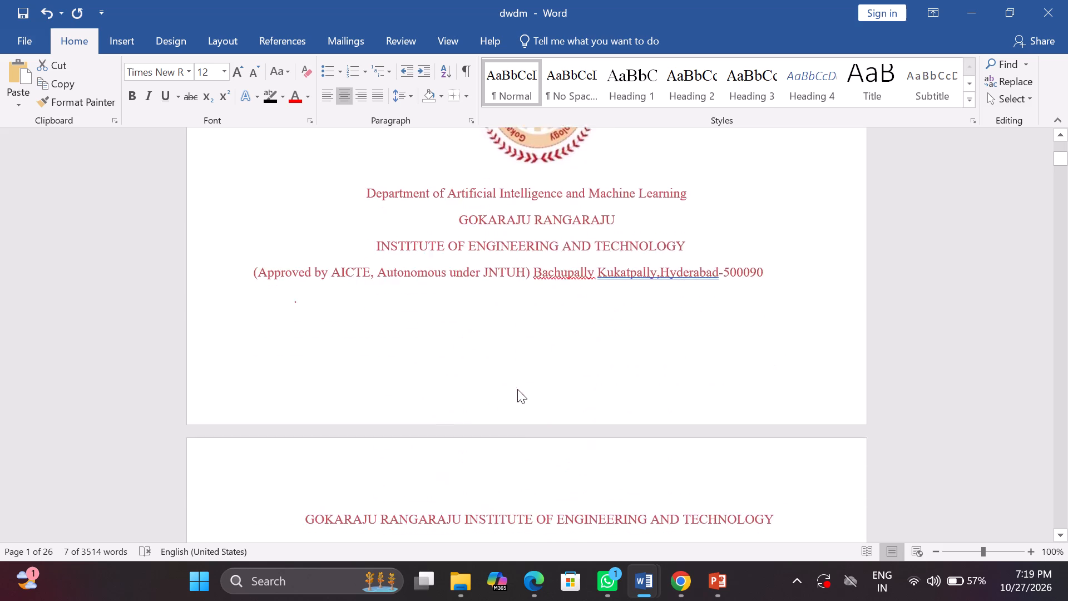
scroll(517, 389, down, 3)
scroll(331, 191, up, 1)
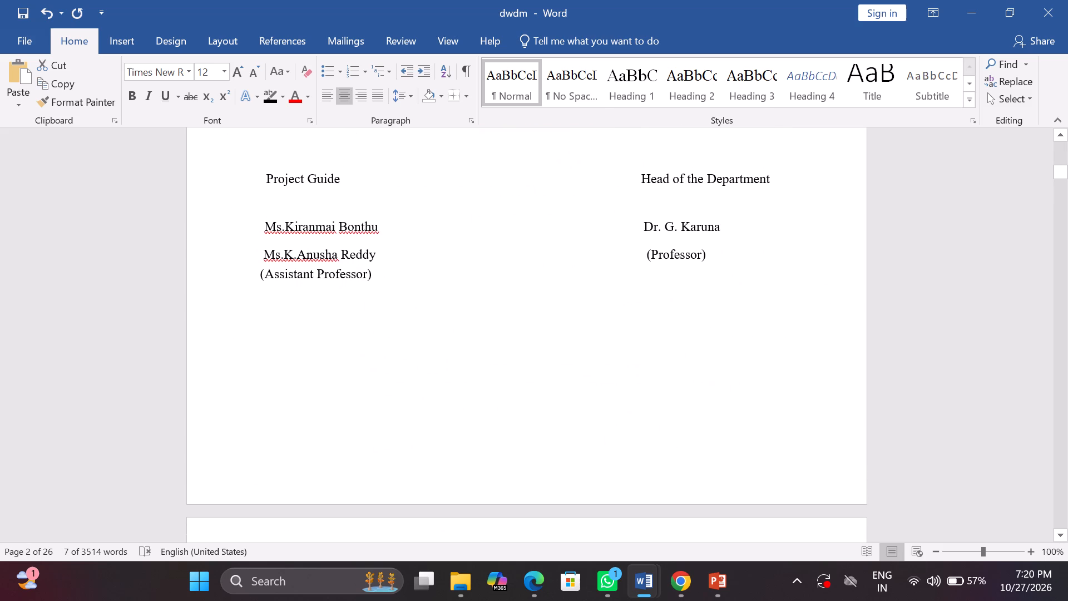
click(261, 228)
drag(261, 228, 424, 310)
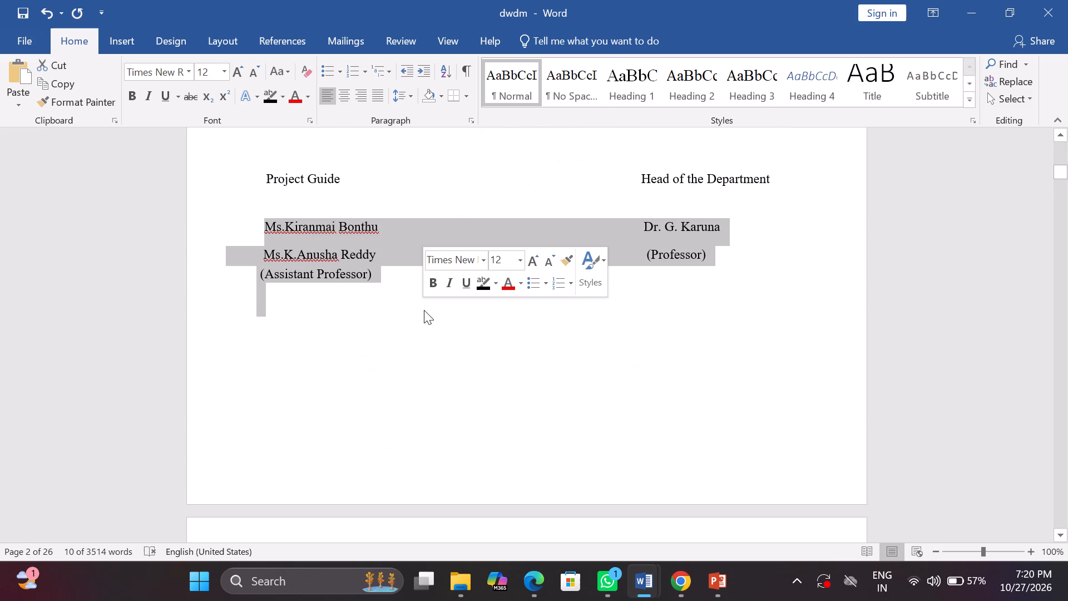
key(BackSpace)
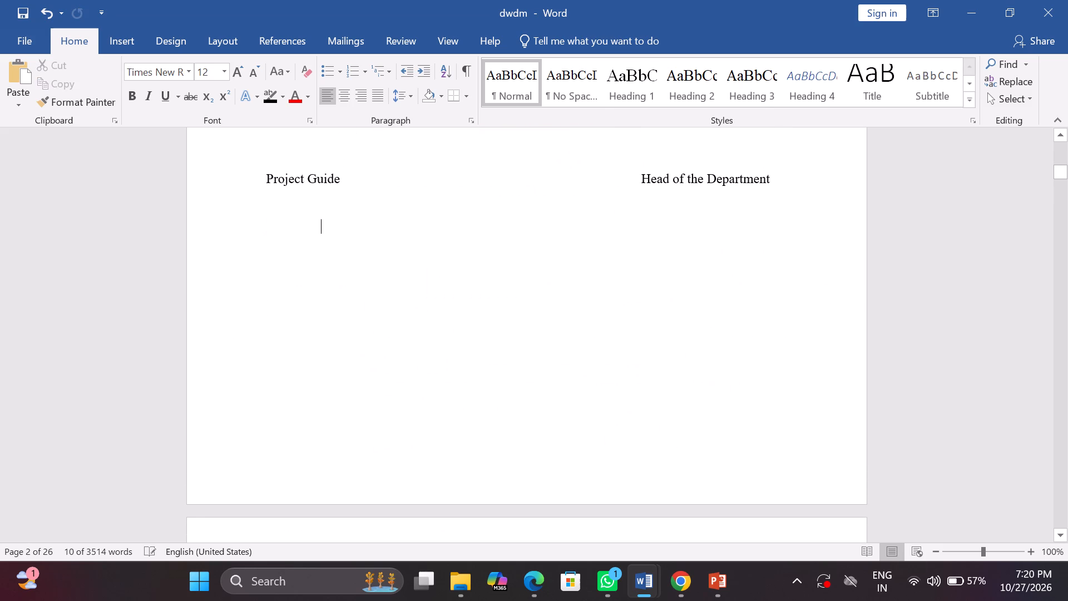
key(ctrl+v)
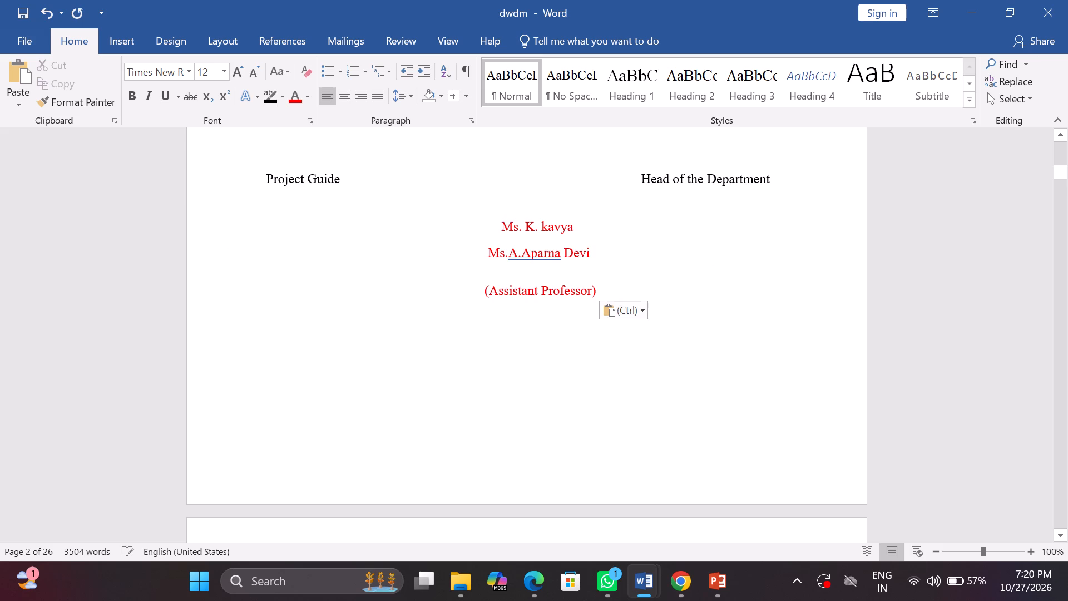
Remove the centring and indents from the three pasted guide lines on the certificate so they start at the left margin.
click(500, 223)
key(BackSpace)
key(BackSpace)
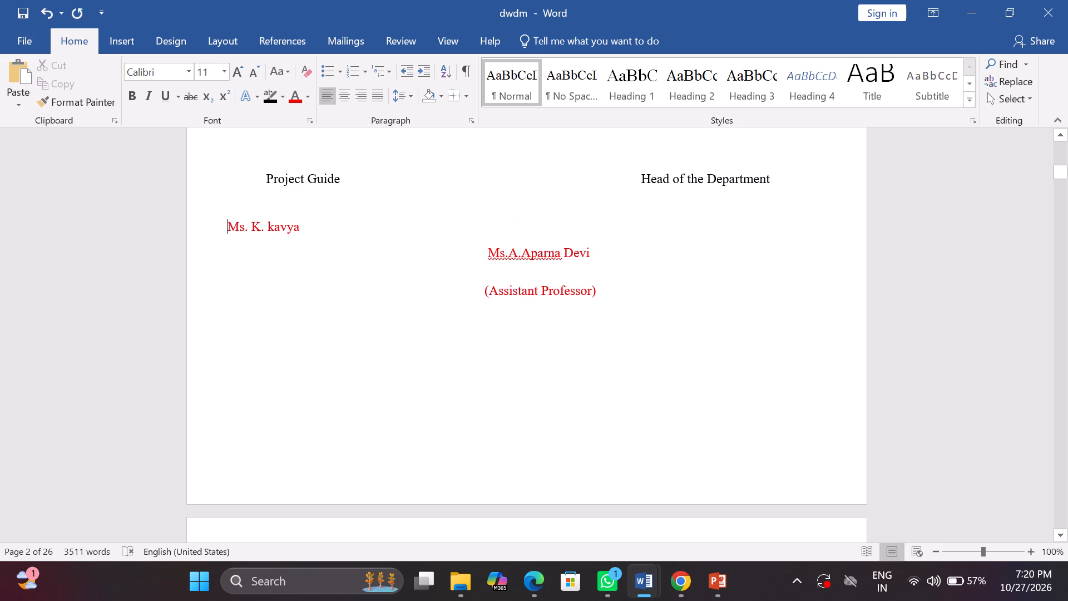
click(485, 250)
key(BackSpace)
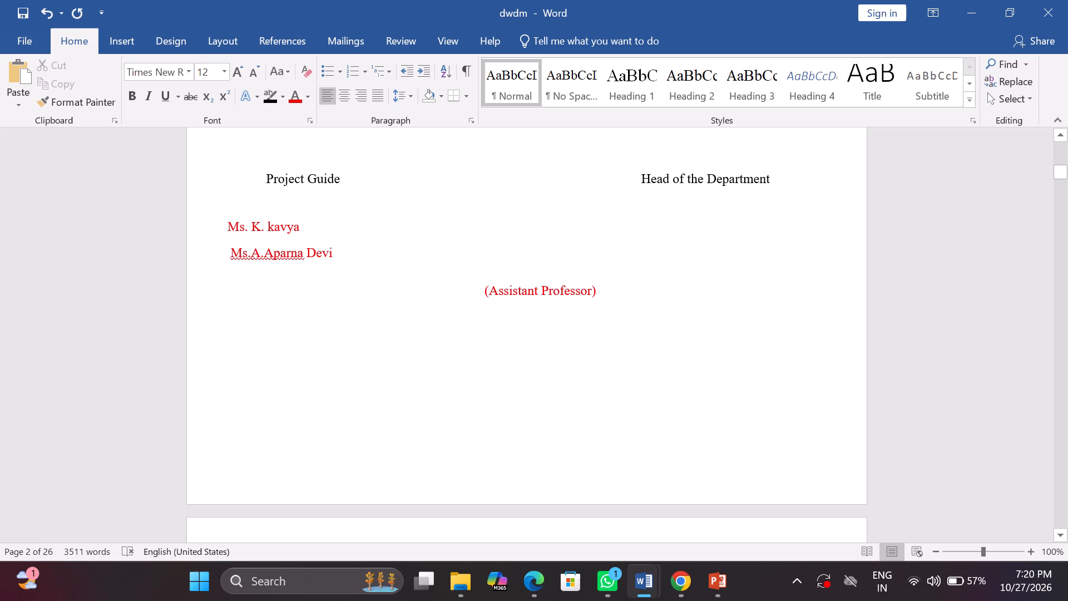
click(485, 291)
key(BackSpace)
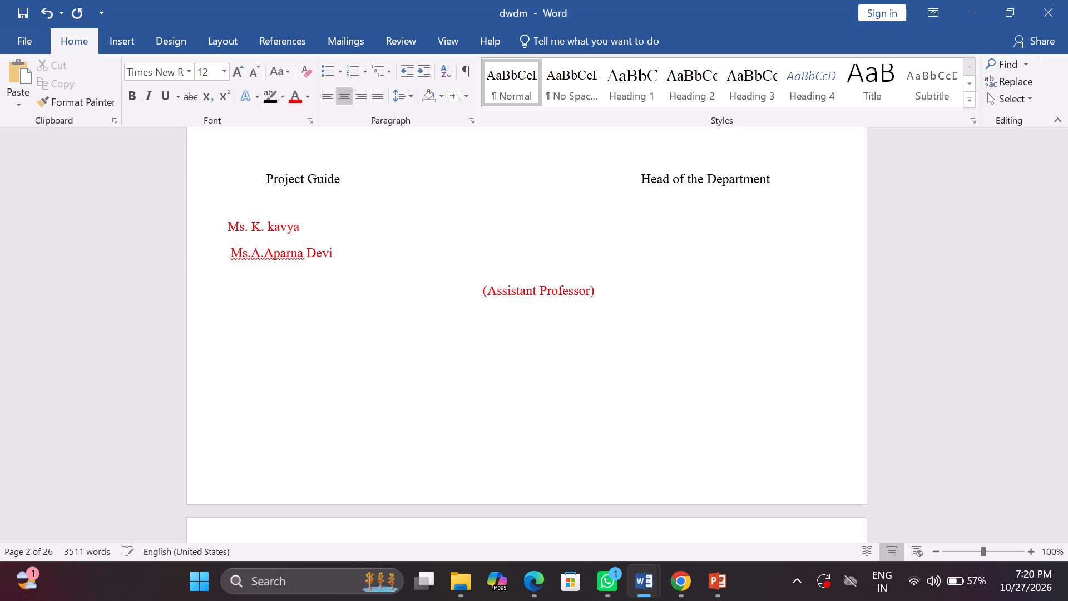
key(BackSpace)
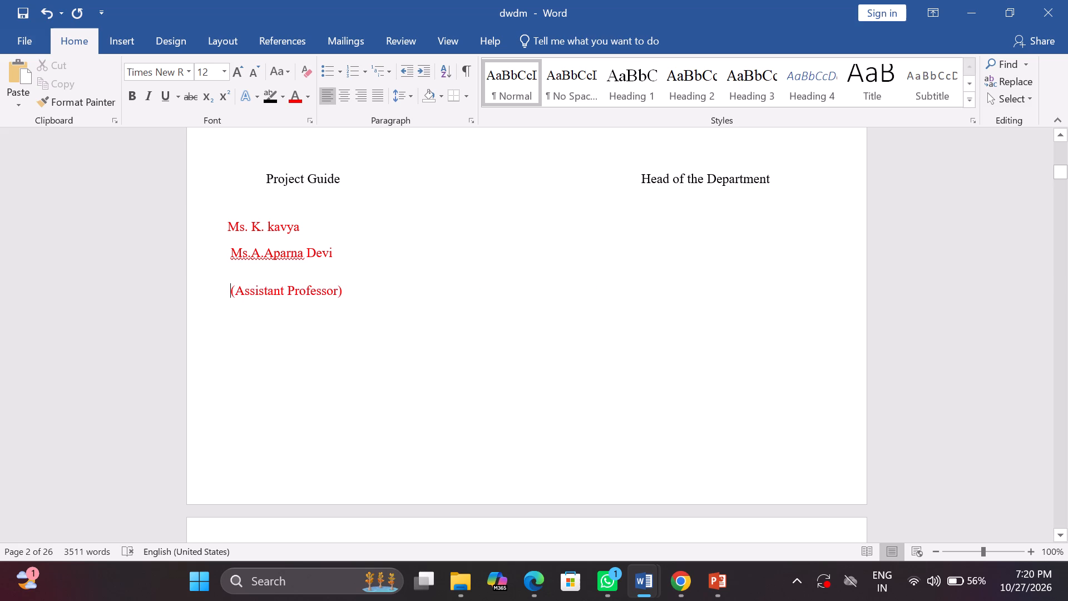
Indent both guide names beneath "Project Guide", moving the first in line with the heading and giving the second seven more leading spaces.
click(223, 224)
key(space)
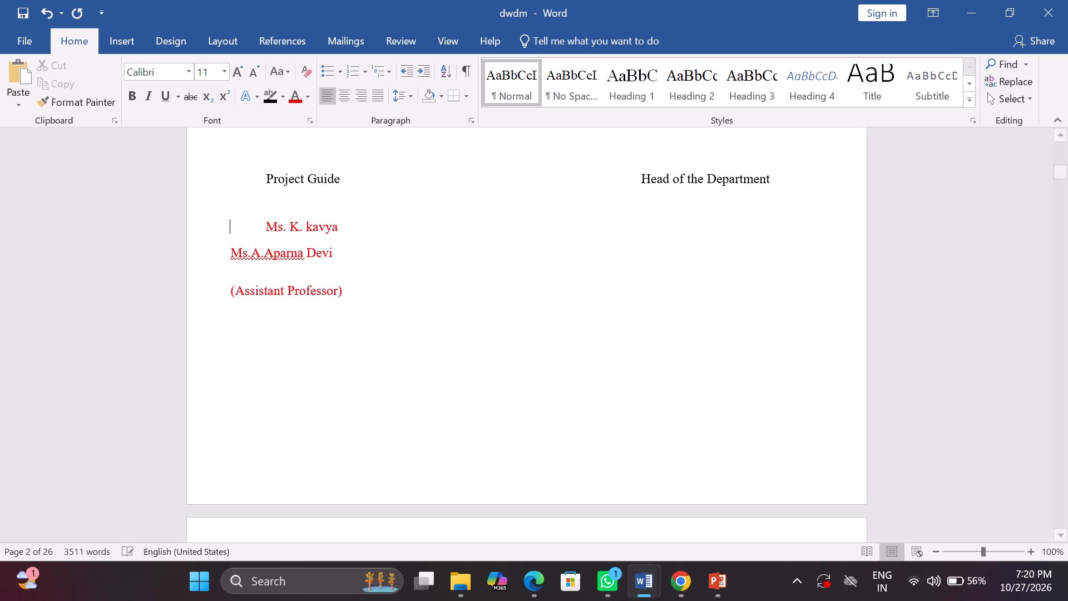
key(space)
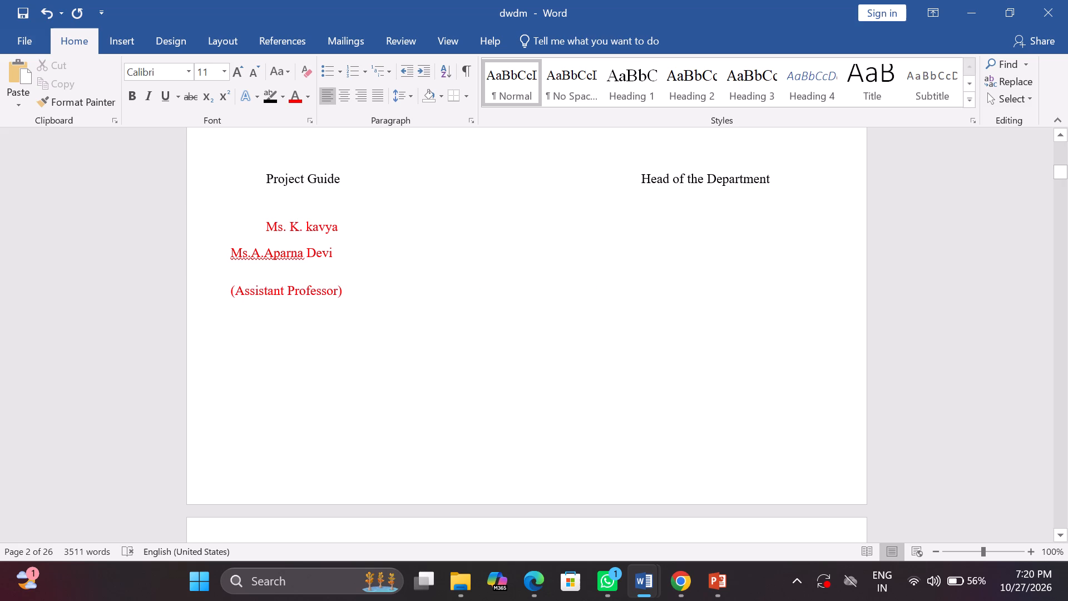
click(226, 252)
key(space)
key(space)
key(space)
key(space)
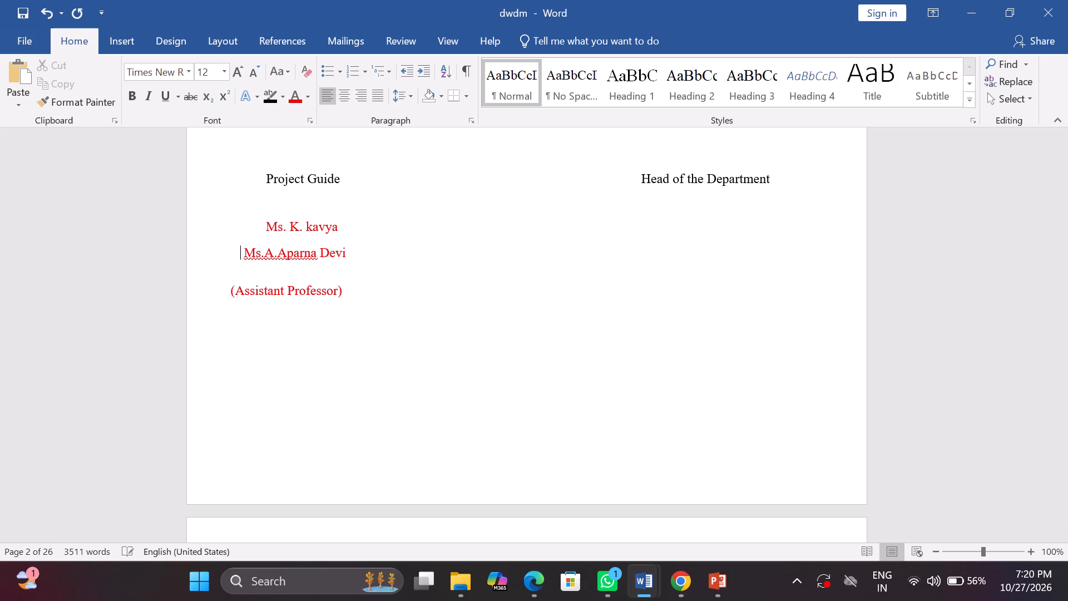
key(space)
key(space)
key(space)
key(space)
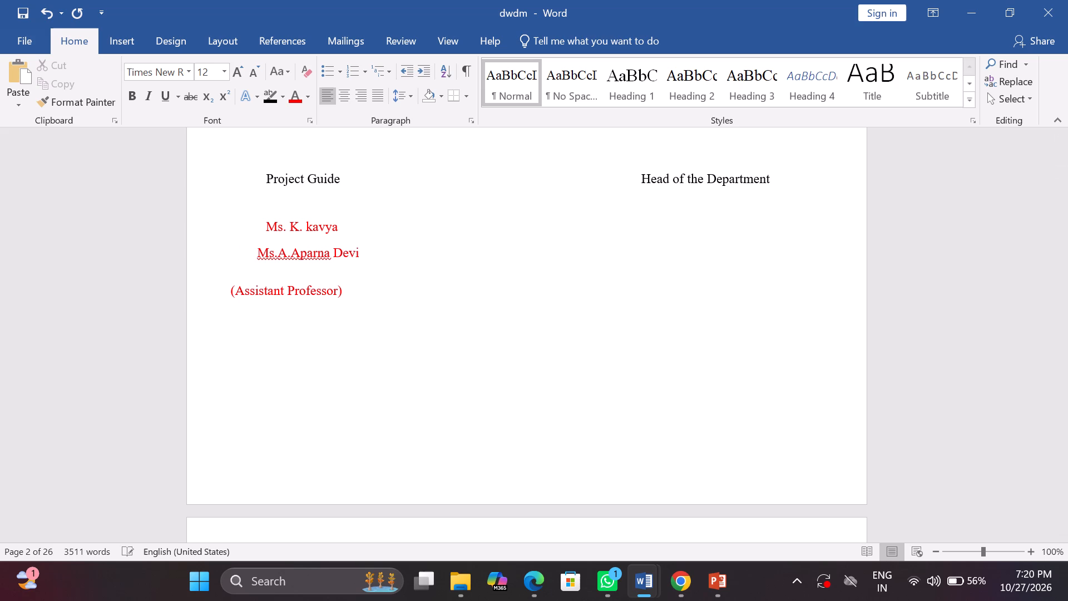
key(BackSpace)
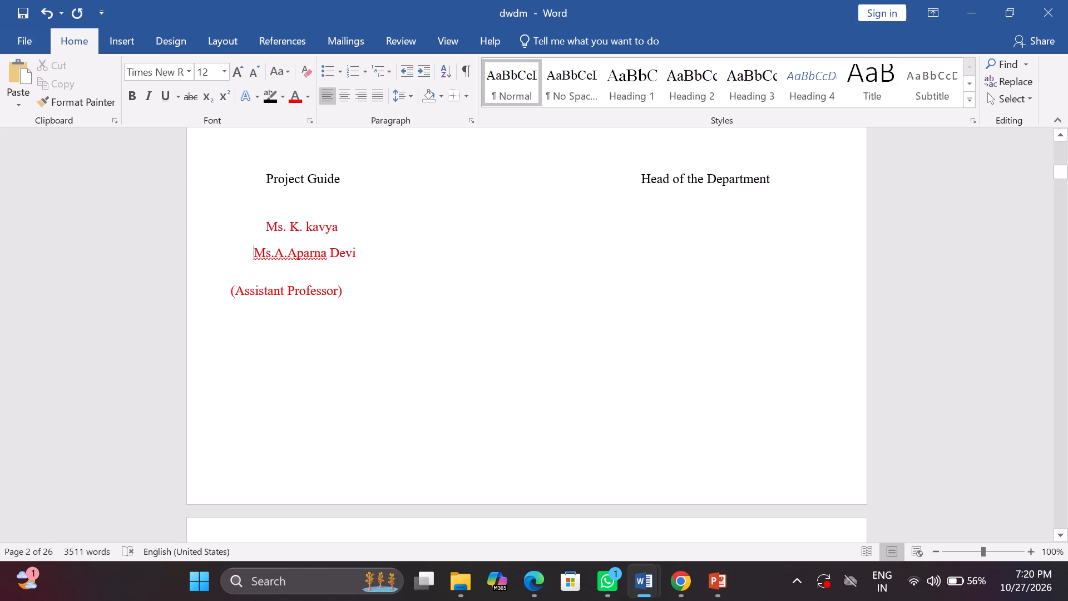
Add five leading spaces to the "(Assistant Professor)" line to place it beneath the guide names.
click(229, 290)
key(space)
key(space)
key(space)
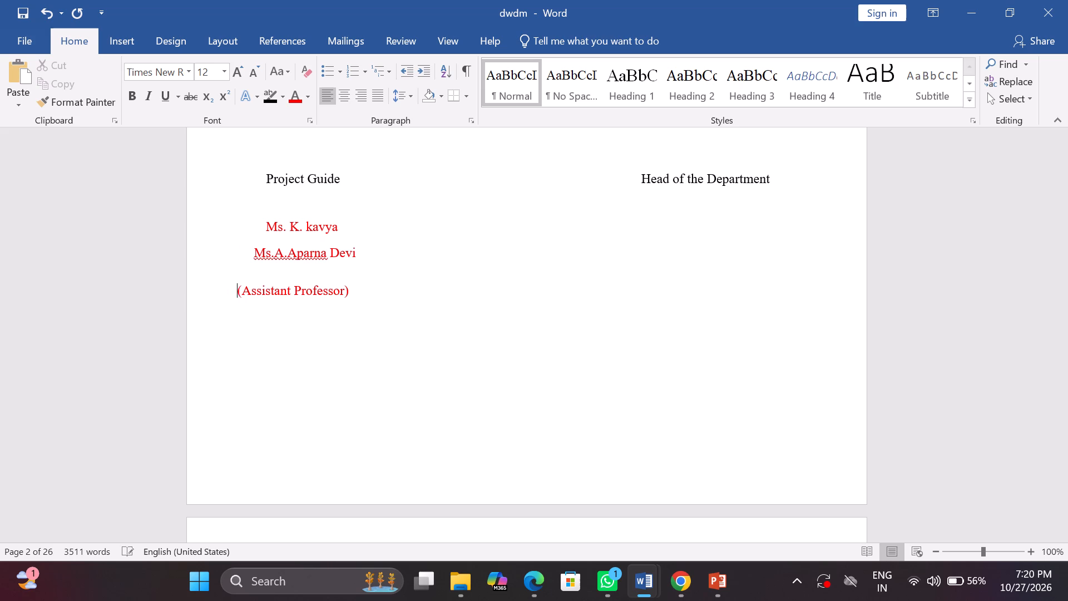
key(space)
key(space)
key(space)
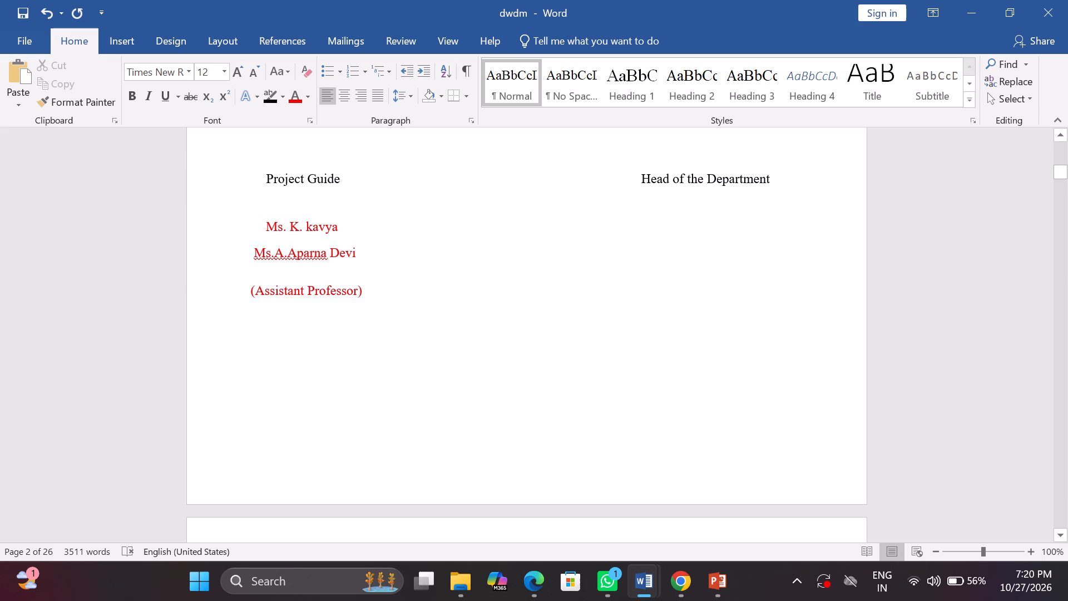
key(BackSpace)
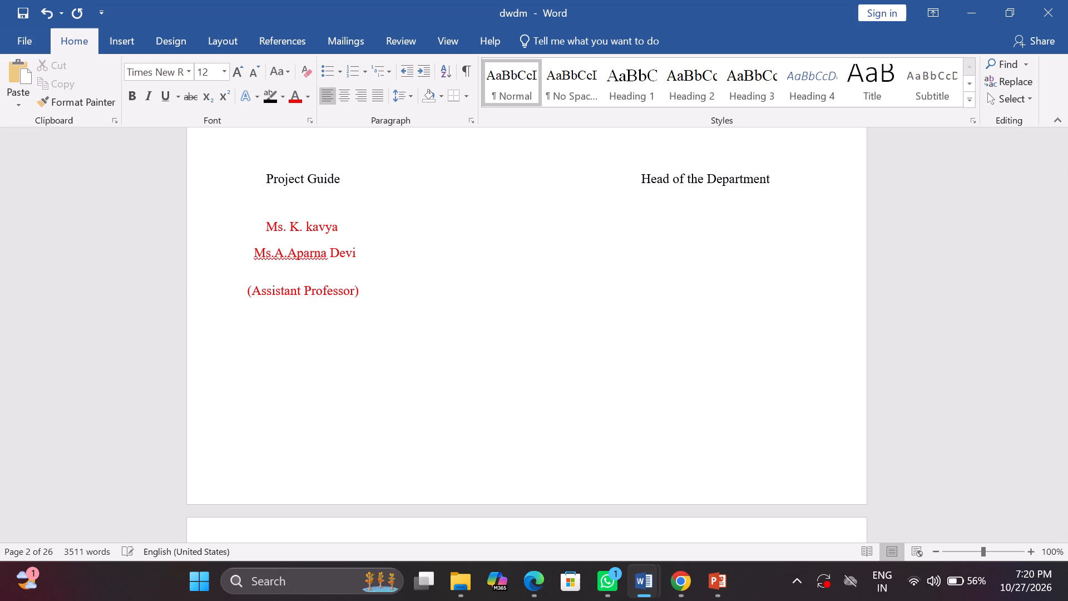
Enter the department head's name, with the title "Dr.", beneath "Head of the Department" on the first guide's line, spaced across in red.
click(692, 221)
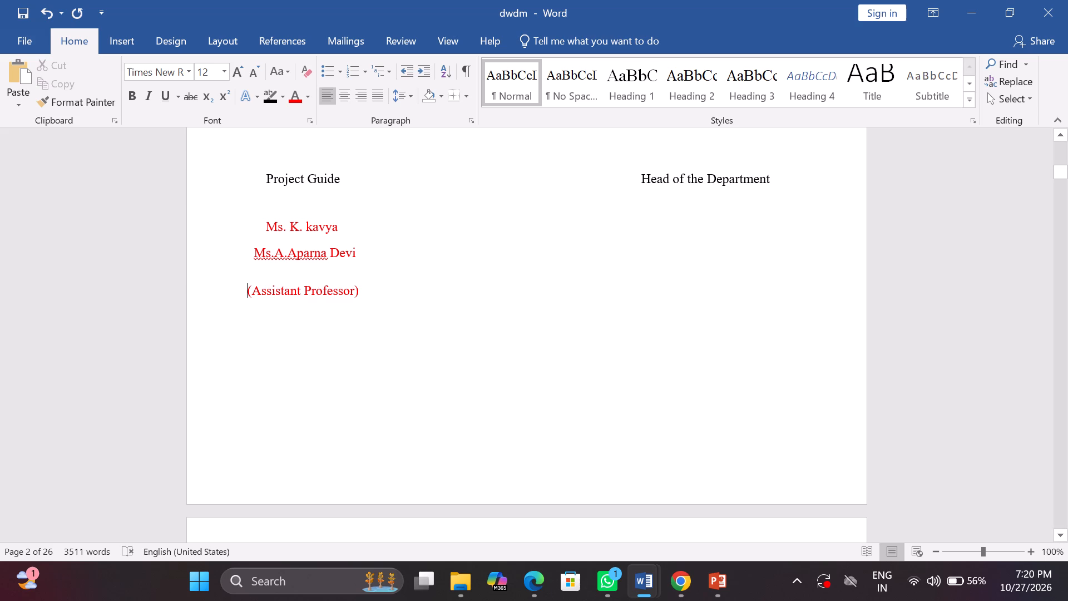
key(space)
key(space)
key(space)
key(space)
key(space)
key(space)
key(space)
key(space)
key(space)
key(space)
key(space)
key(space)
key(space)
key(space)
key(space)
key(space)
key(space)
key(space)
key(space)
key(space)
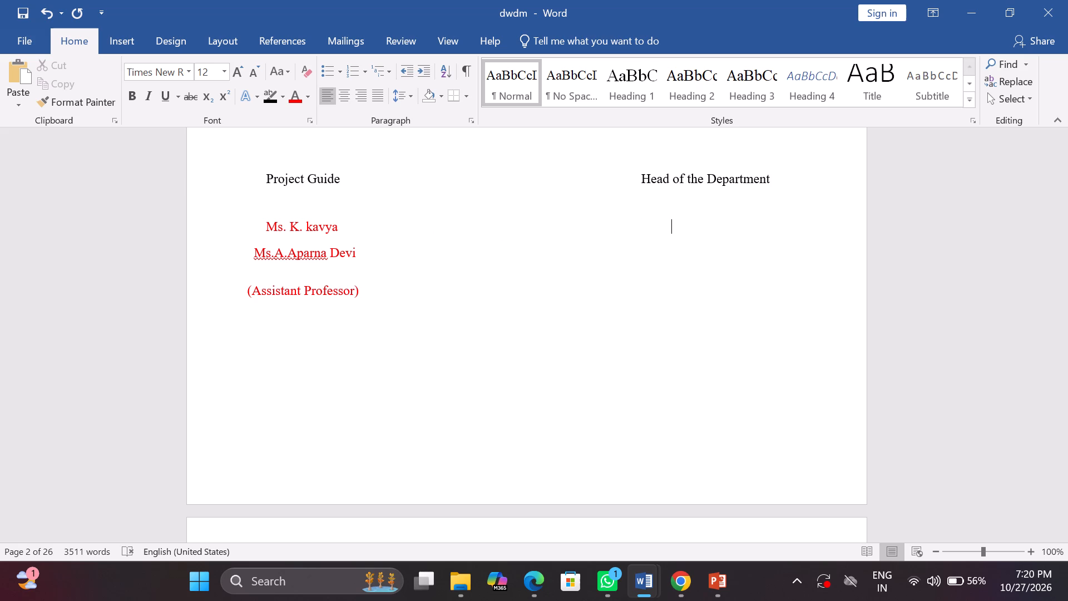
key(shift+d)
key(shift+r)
key(BackSpace)
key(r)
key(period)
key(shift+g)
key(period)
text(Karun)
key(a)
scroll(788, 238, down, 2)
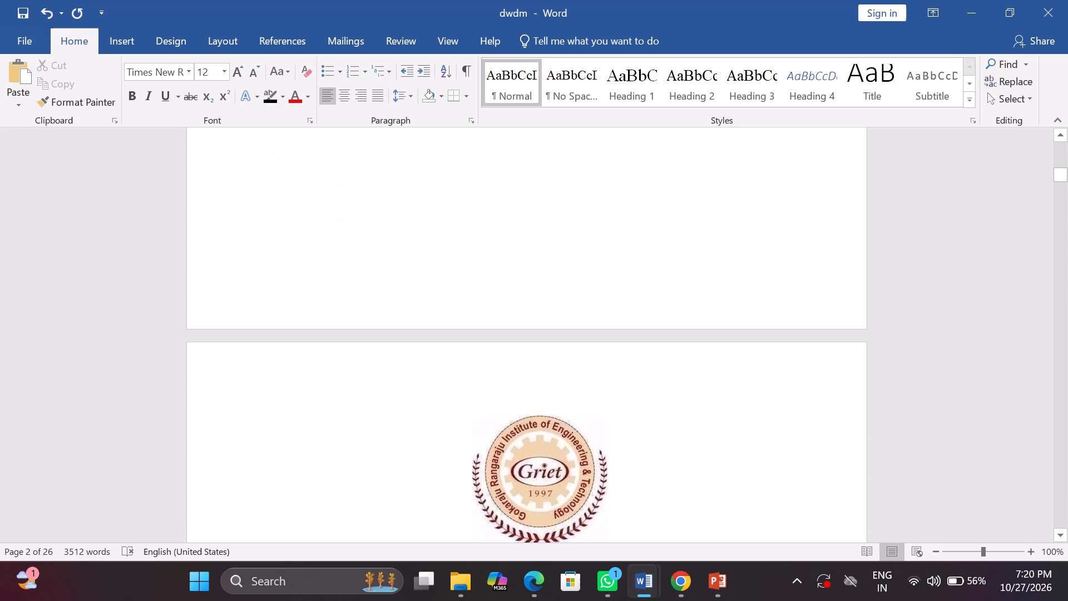
Copy the three red student name and roll number lines from the cover page.
scroll(788, 238, down, 4)
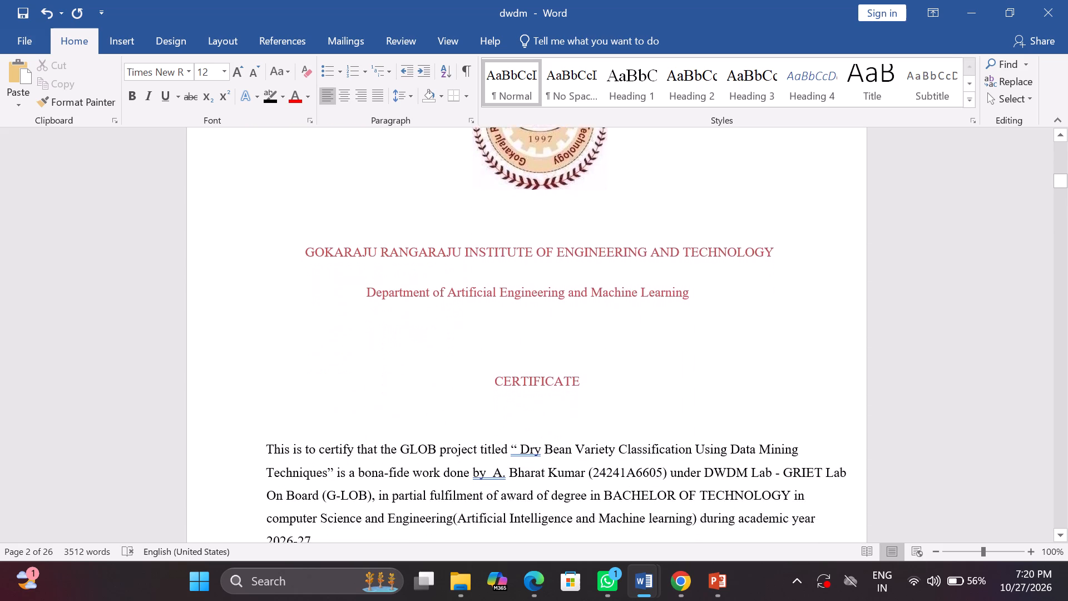
scroll(788, 238, down, 1)
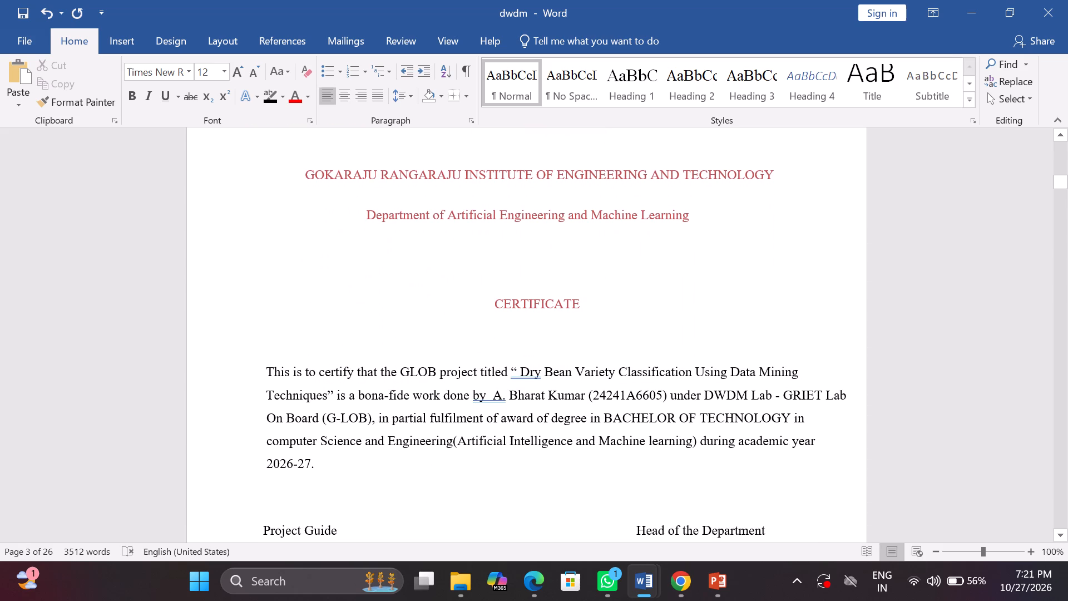
scroll(514, 351, up, 6)
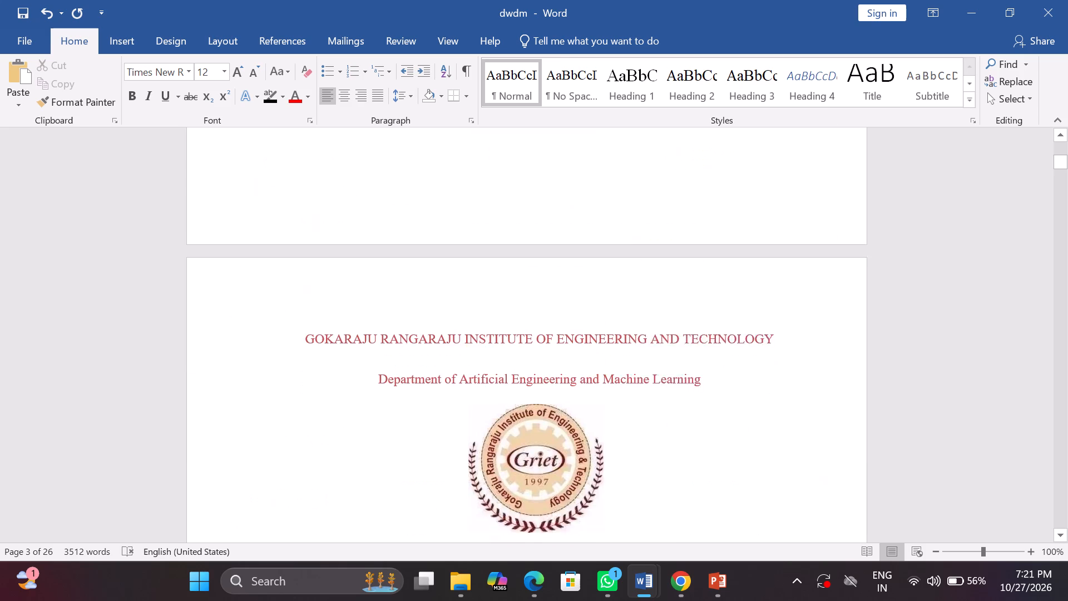
scroll(514, 351, up, 2)
click(462, 425)
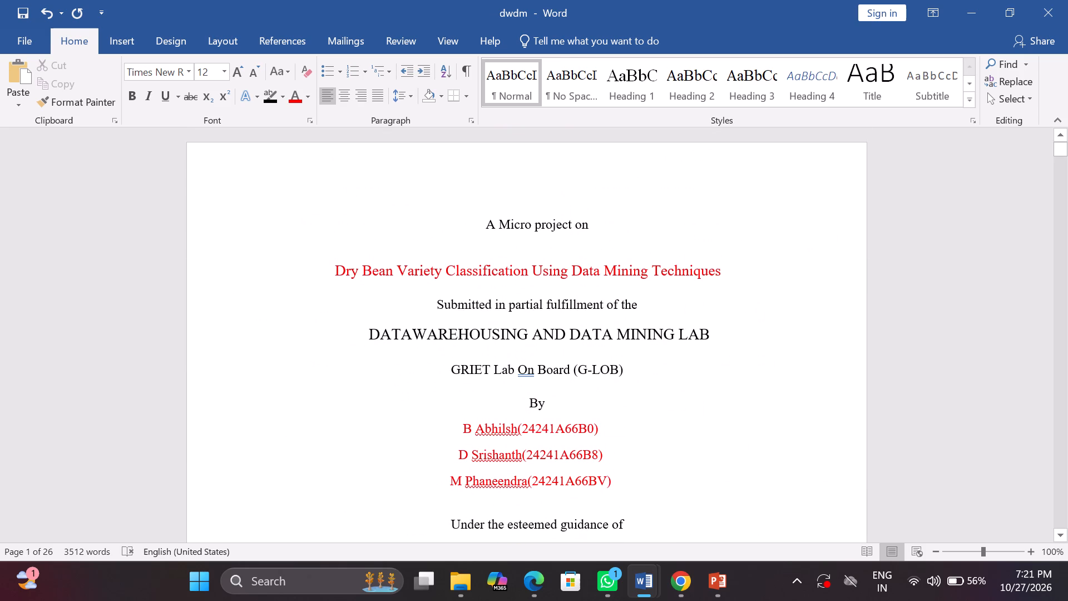
drag(462, 425, 617, 483)
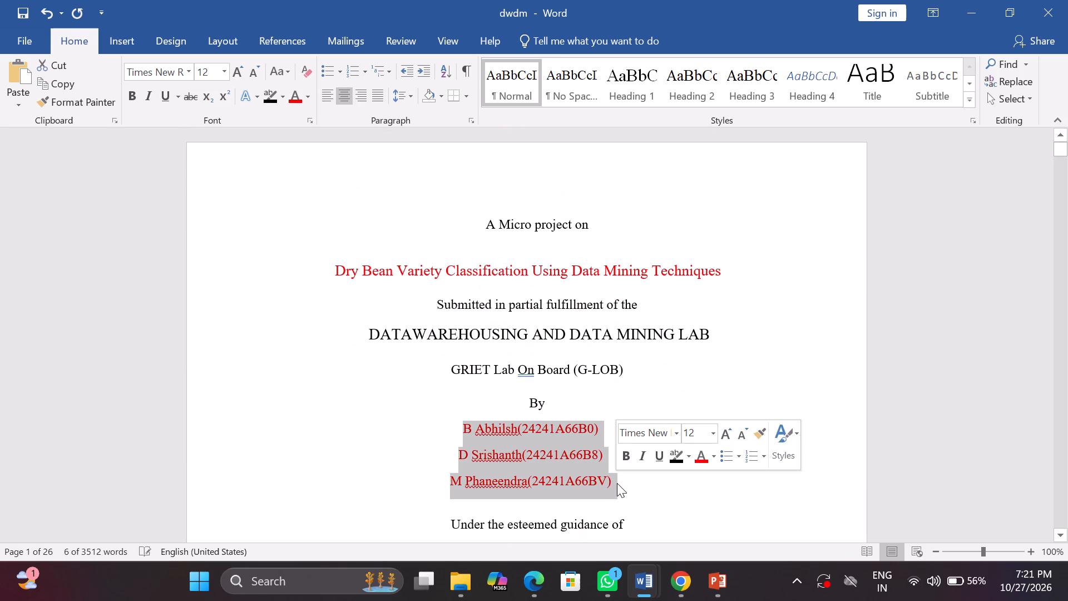
key(ctrl+c)
Examine the certificate pages after the cover, comparing the updated team certificate with the individual ones still carrying former student and guide details.
scroll(617, 483, down, 4)
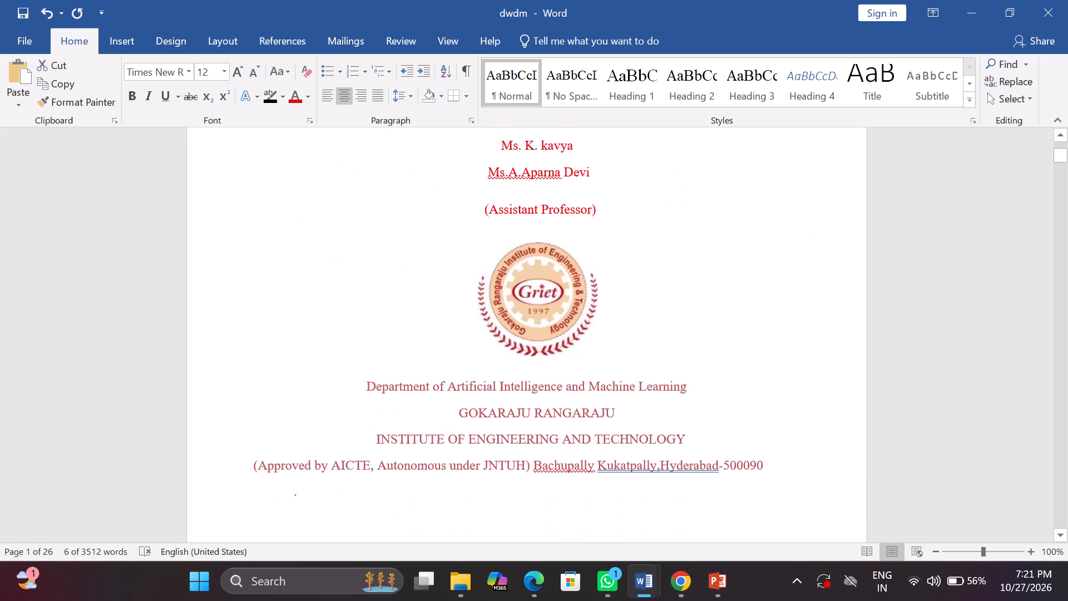
scroll(617, 483, down, 5)
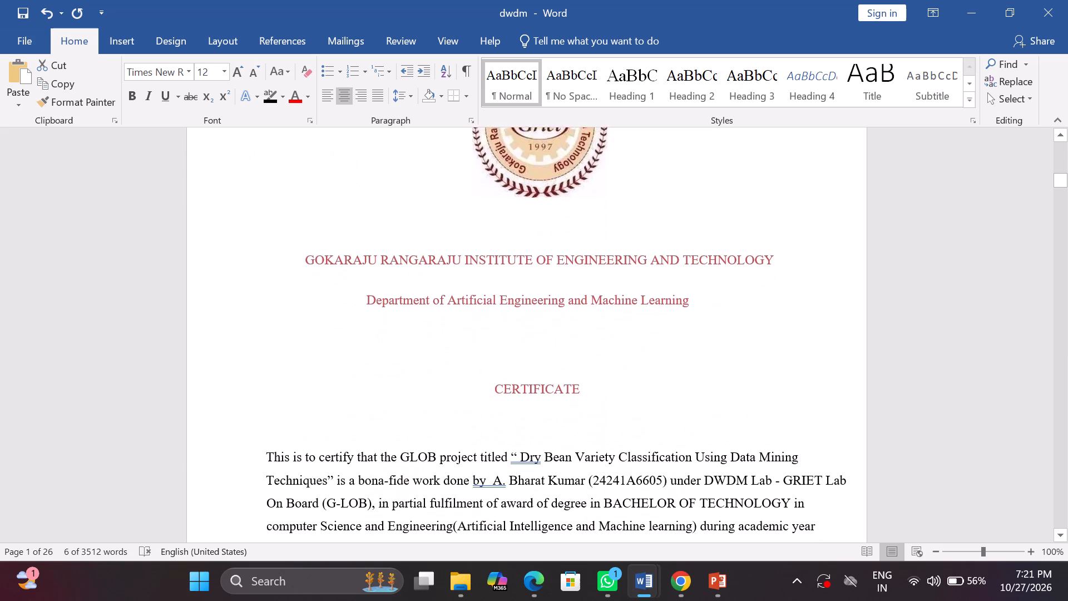
scroll(617, 483, down, 1)
scroll(557, 423, up, 2)
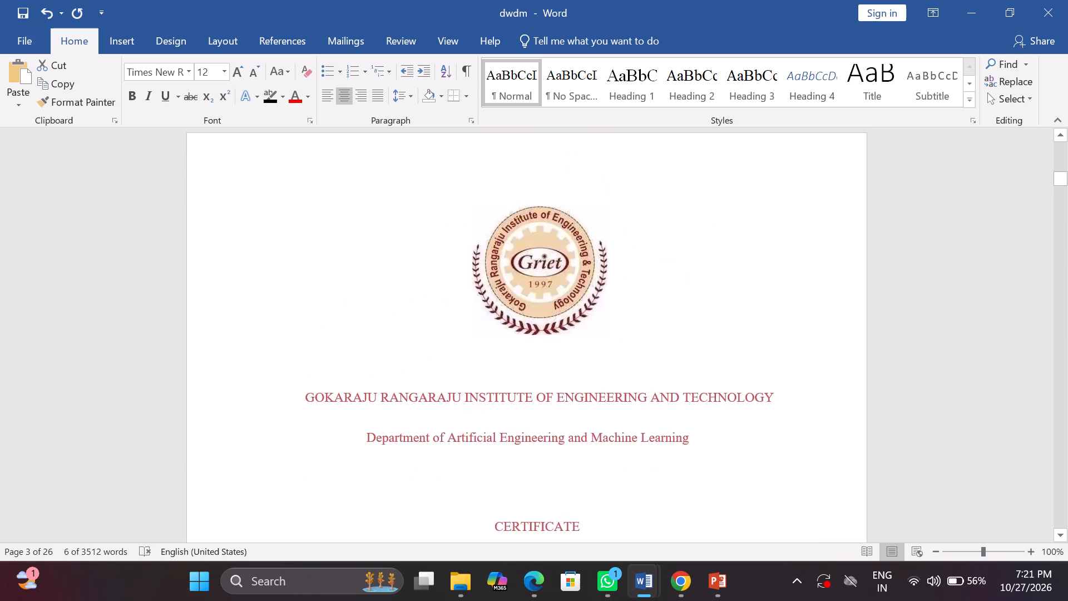
scroll(557, 423, up, 3)
scroll(557, 423, down, 2)
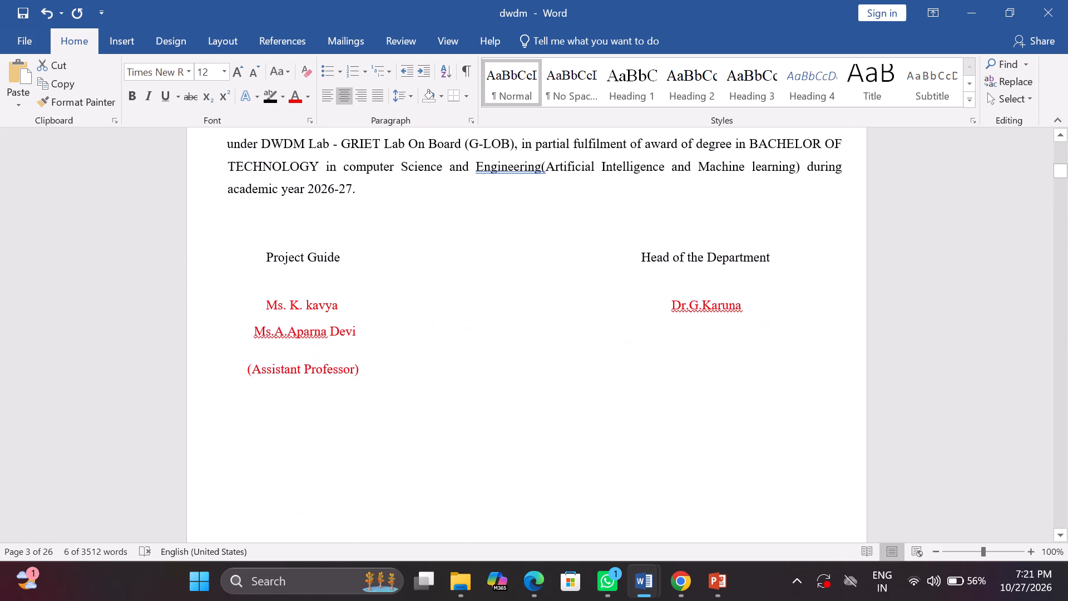
scroll(557, 423, down, 2)
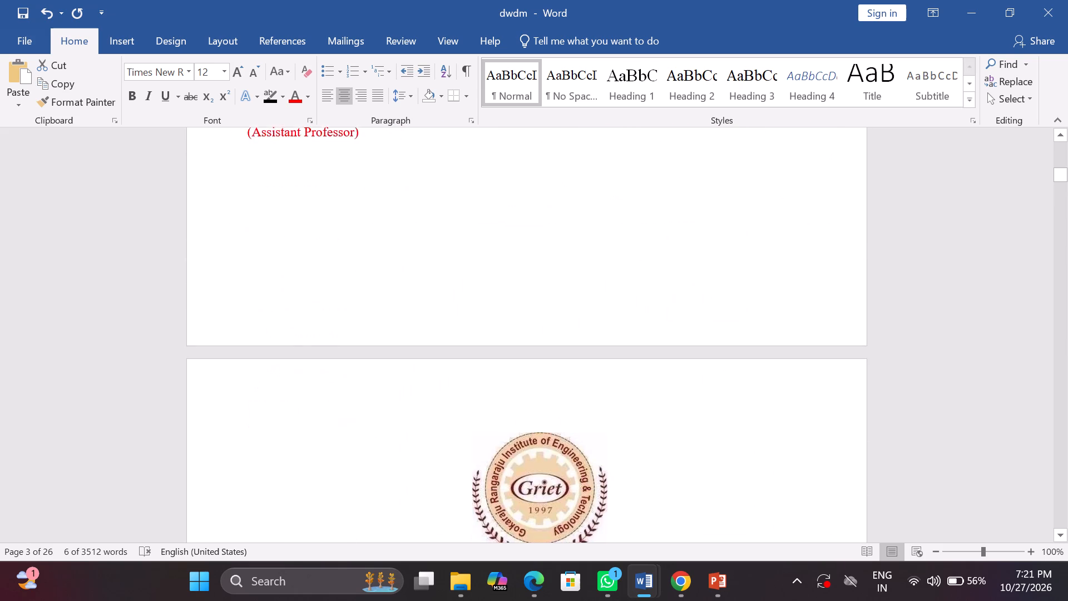
scroll(557, 423, down, 1)
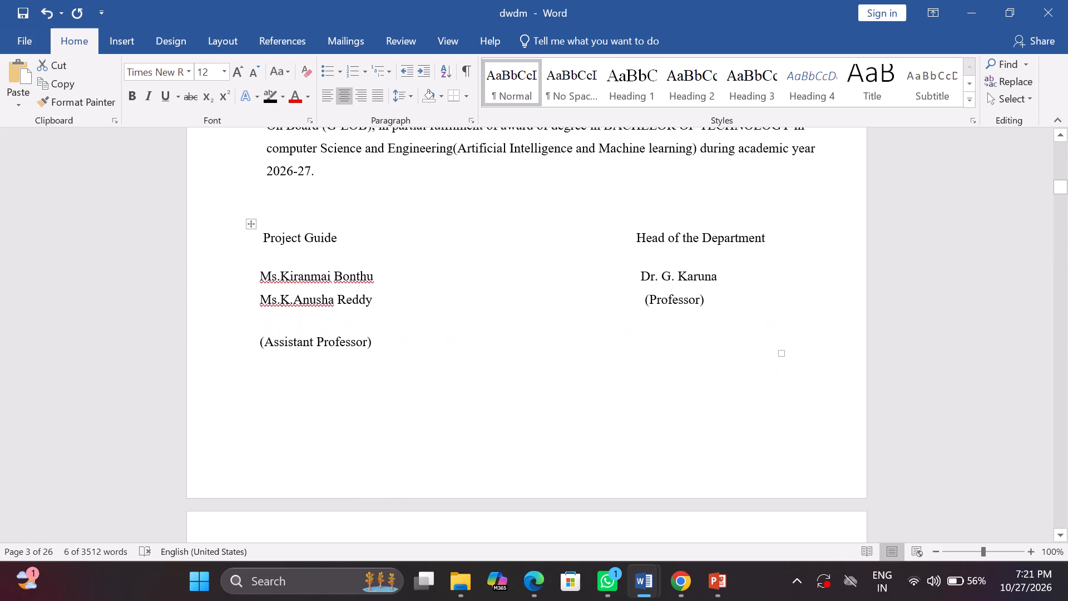
scroll(557, 423, down, 1)
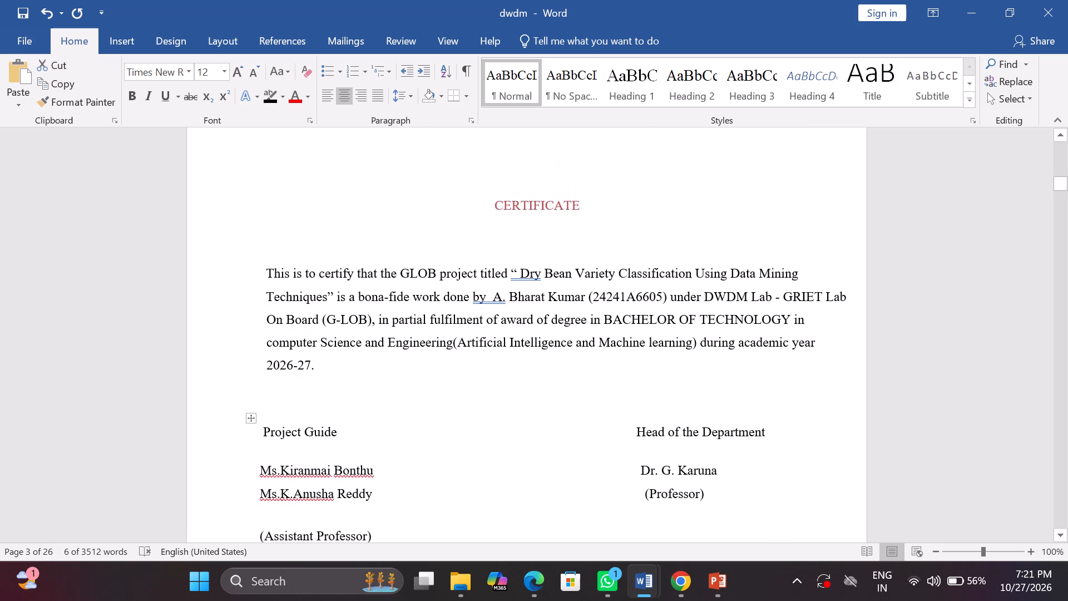
scroll(557, 423, down, 1)
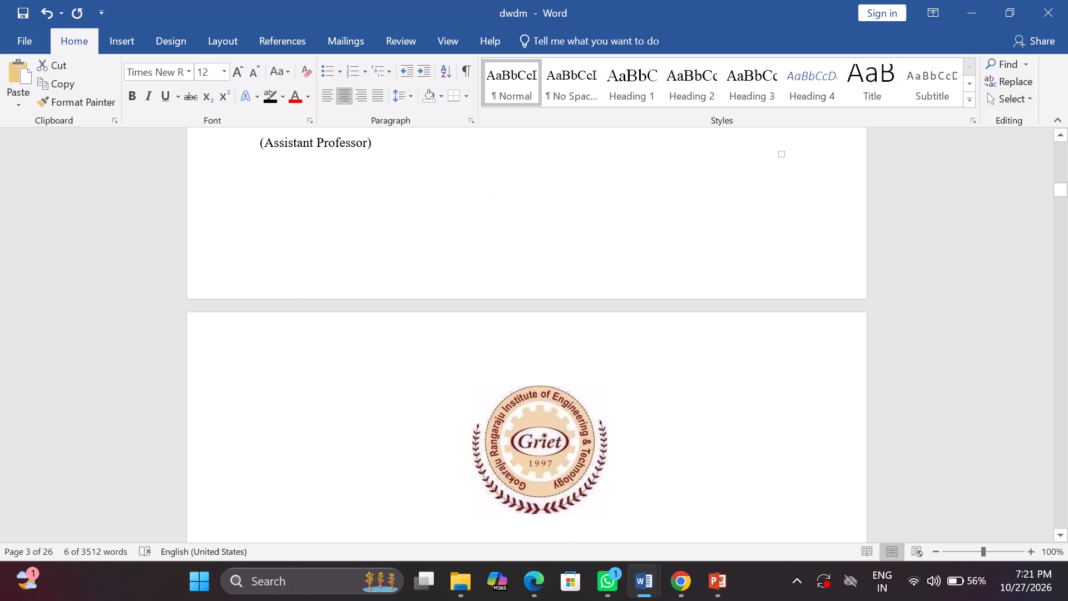
scroll(557, 423, down, 4)
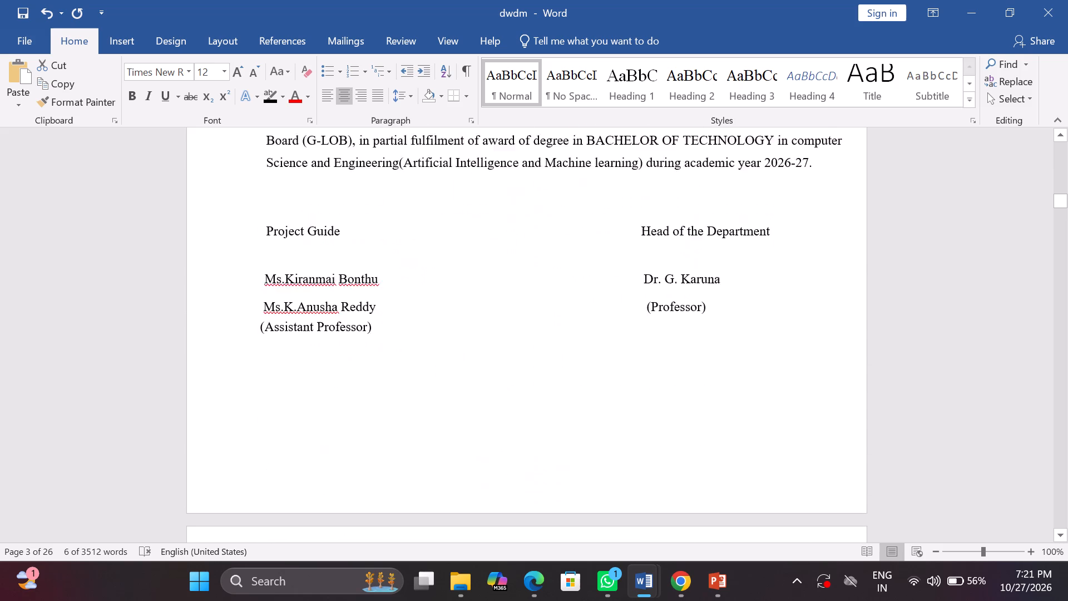
scroll(557, 423, down, 2)
scroll(557, 423, up, 2)
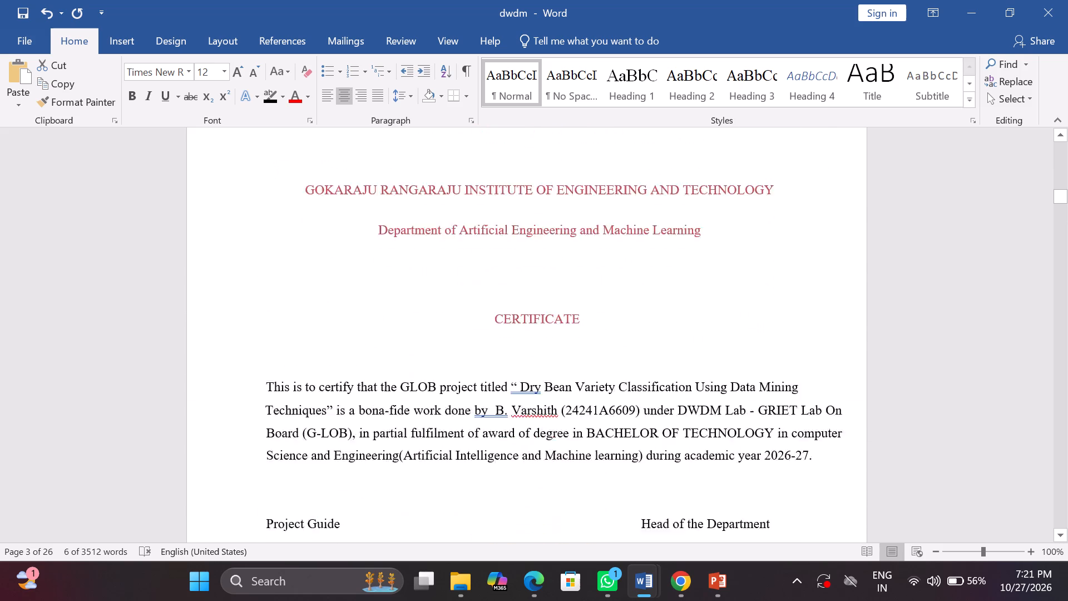
scroll(557, 423, up, 6)
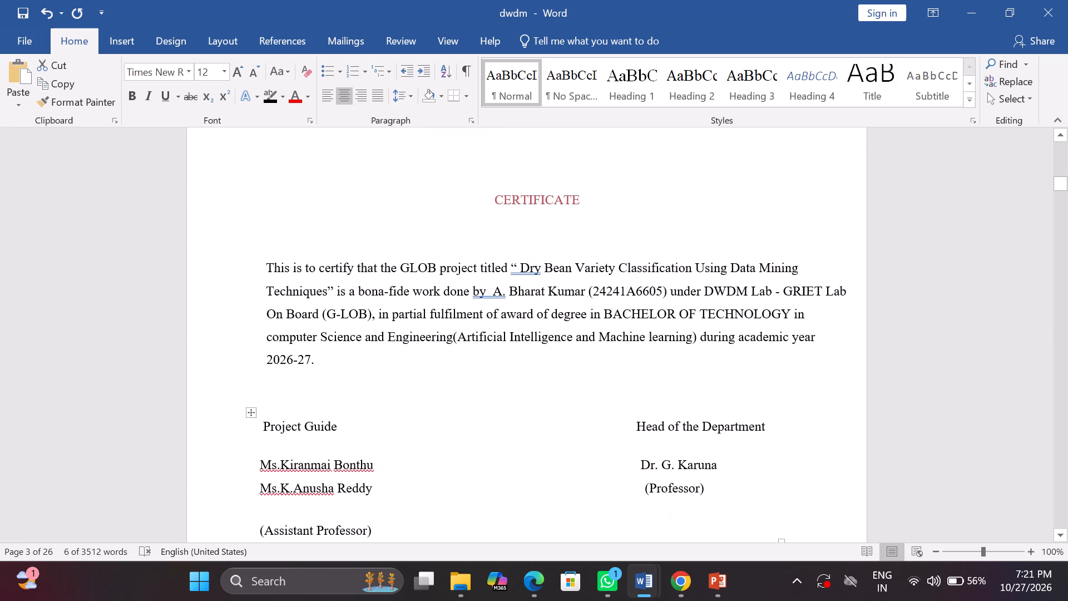
scroll(557, 423, up, 1)
scroll(557, 423, down, 2)
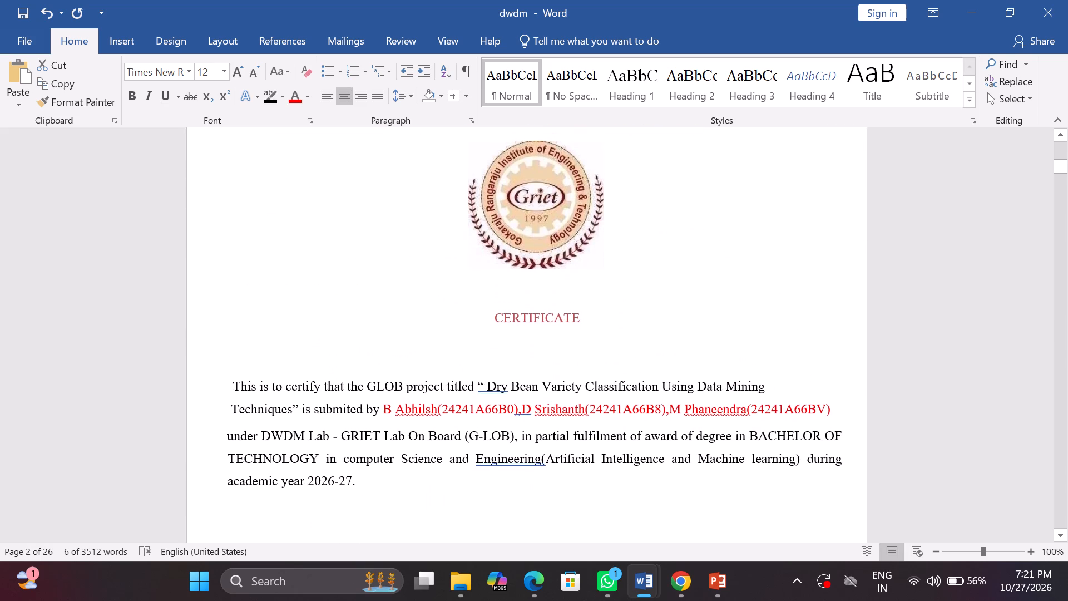
scroll(557, 423, down, 2)
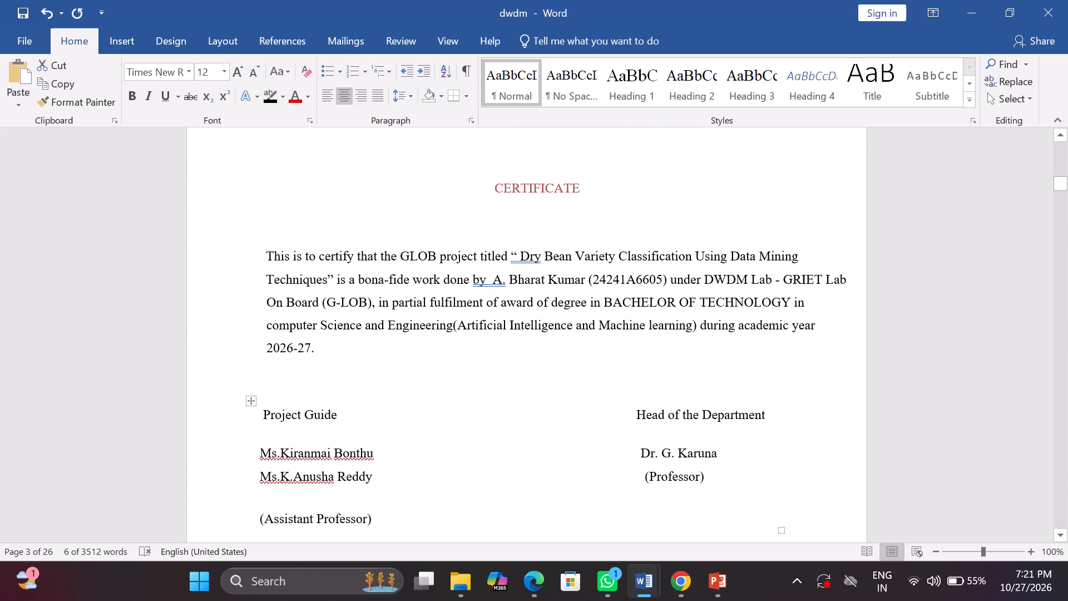
scroll(573, 419, down, 2)
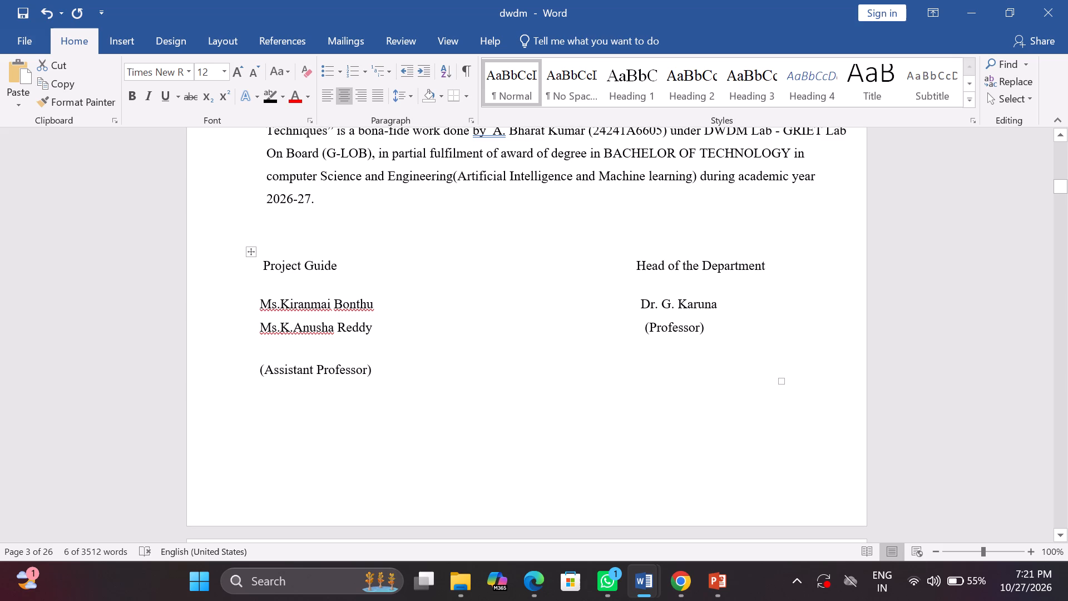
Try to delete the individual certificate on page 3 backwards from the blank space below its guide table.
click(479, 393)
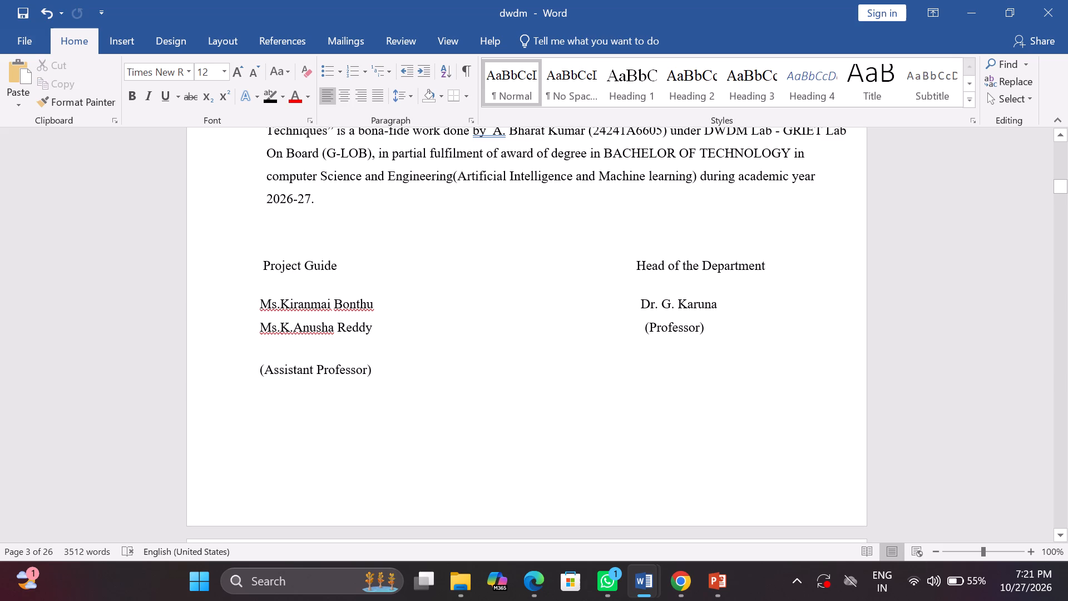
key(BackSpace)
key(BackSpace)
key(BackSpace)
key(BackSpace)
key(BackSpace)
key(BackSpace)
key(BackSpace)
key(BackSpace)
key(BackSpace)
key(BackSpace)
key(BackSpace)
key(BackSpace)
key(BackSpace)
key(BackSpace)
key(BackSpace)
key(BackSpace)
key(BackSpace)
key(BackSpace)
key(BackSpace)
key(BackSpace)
Delete the page 3 certificate's content from the institute heading down through the guide and department head table.
scroll(454, 322, up, 1)
click(315, 173)
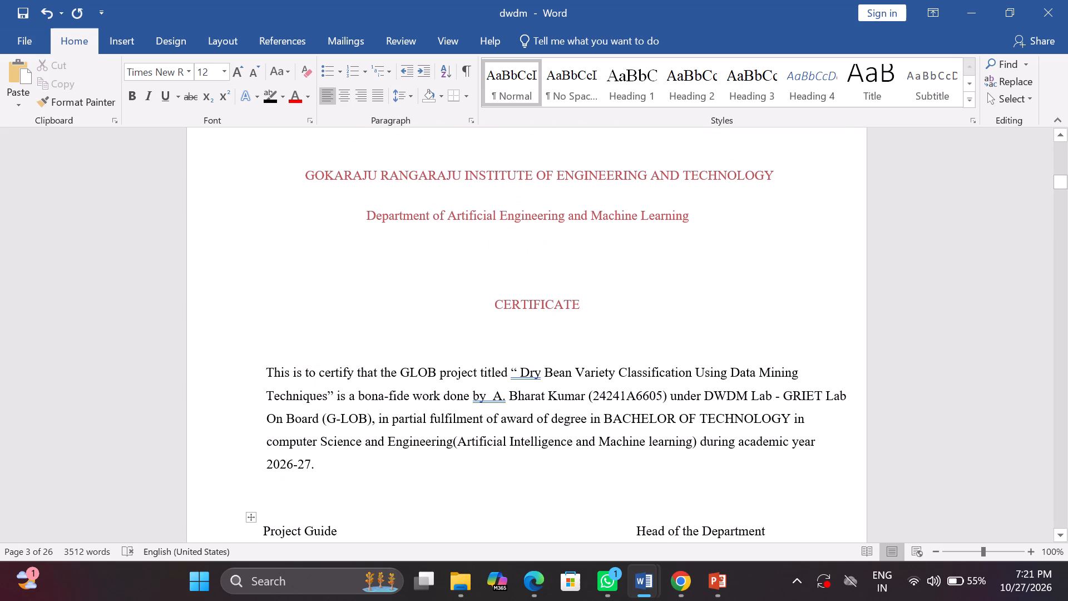
drag(315, 173, 792, 555)
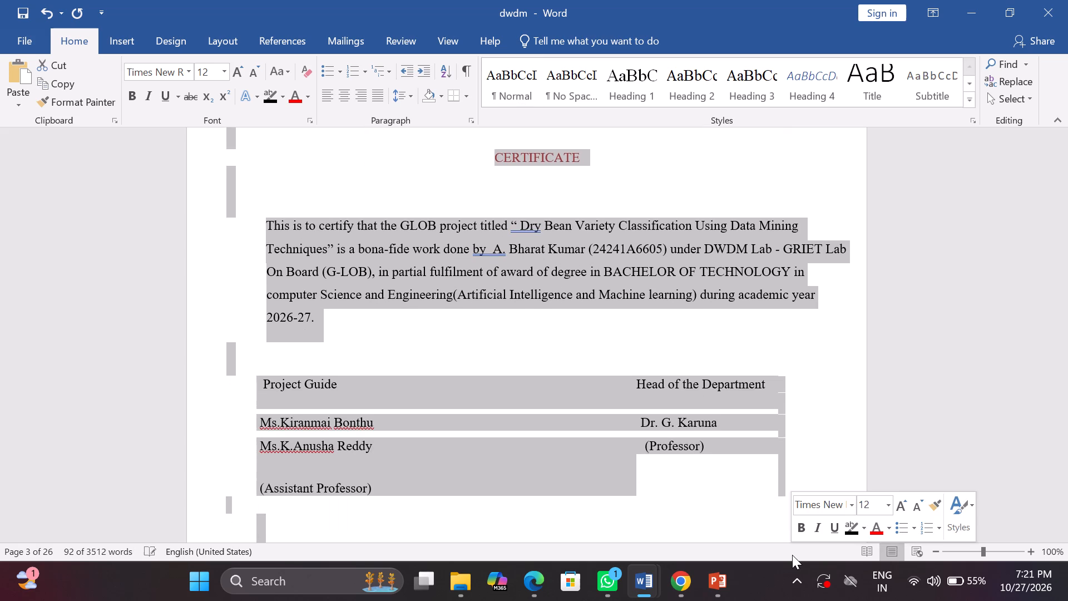
key(BackSpace)
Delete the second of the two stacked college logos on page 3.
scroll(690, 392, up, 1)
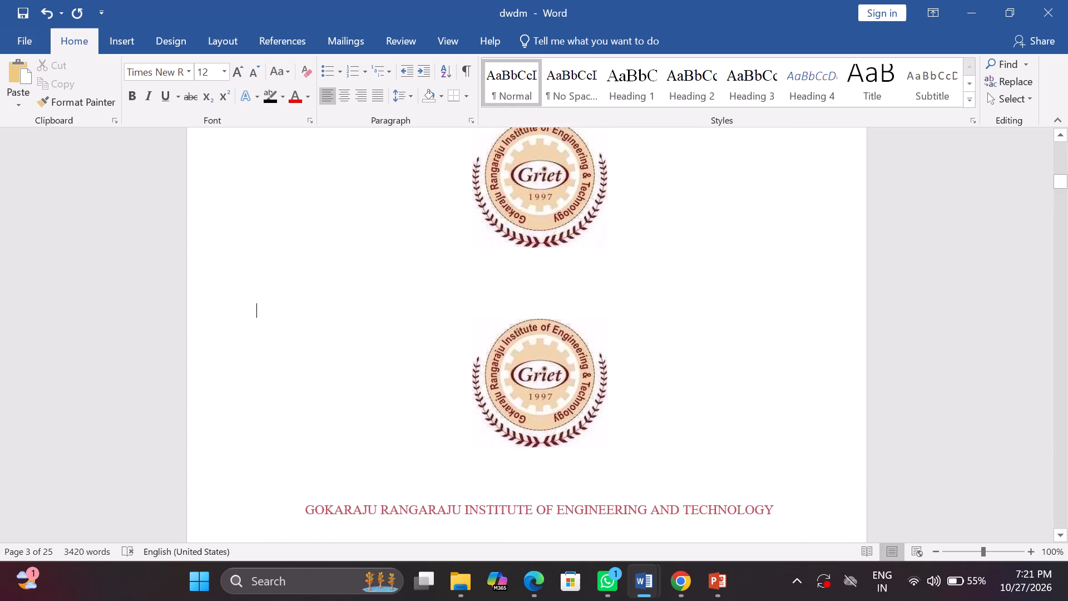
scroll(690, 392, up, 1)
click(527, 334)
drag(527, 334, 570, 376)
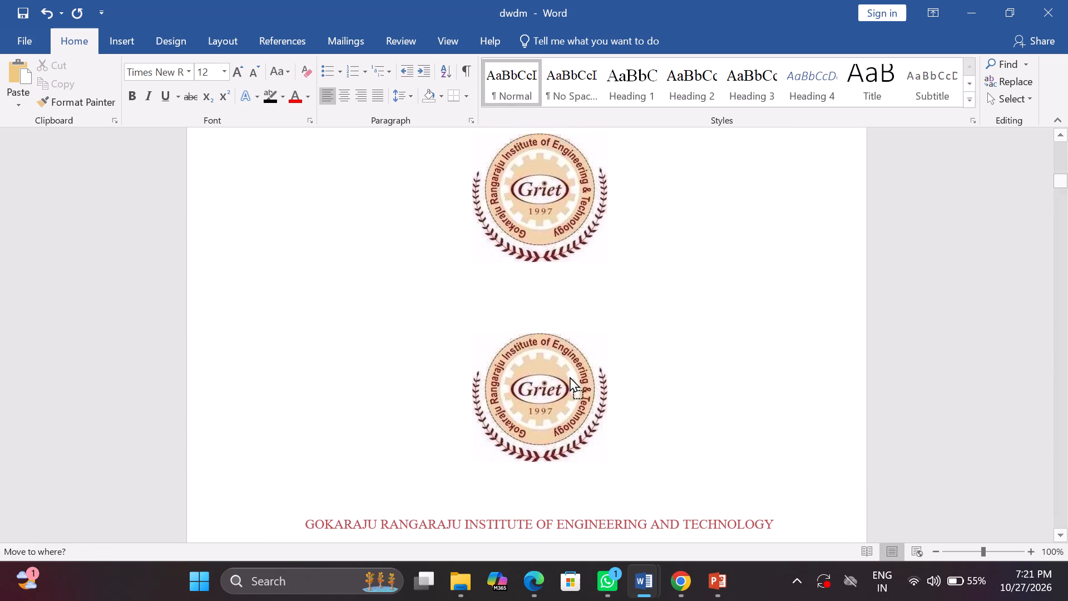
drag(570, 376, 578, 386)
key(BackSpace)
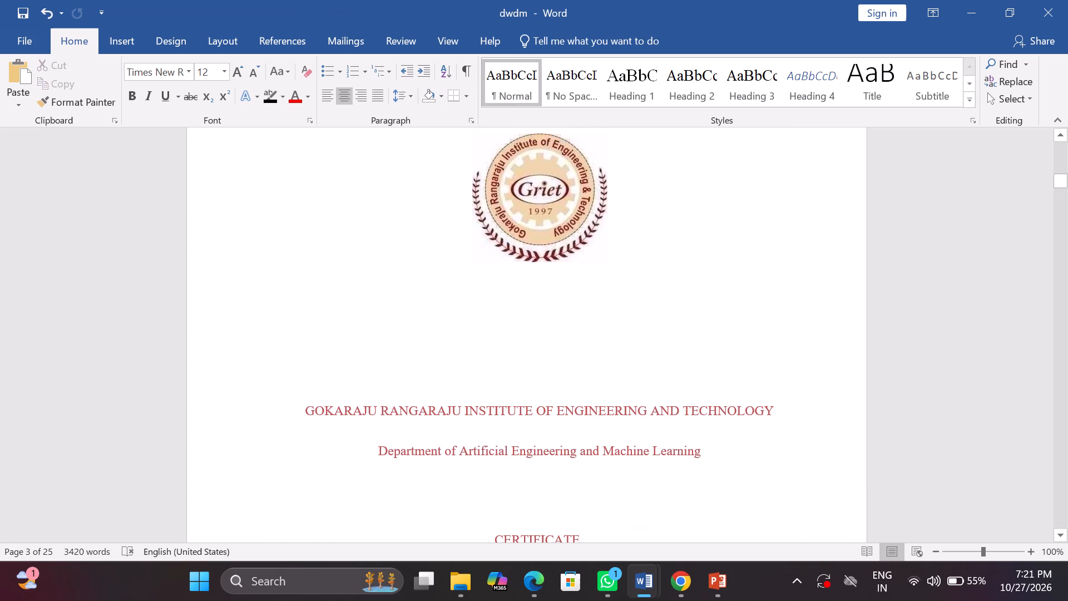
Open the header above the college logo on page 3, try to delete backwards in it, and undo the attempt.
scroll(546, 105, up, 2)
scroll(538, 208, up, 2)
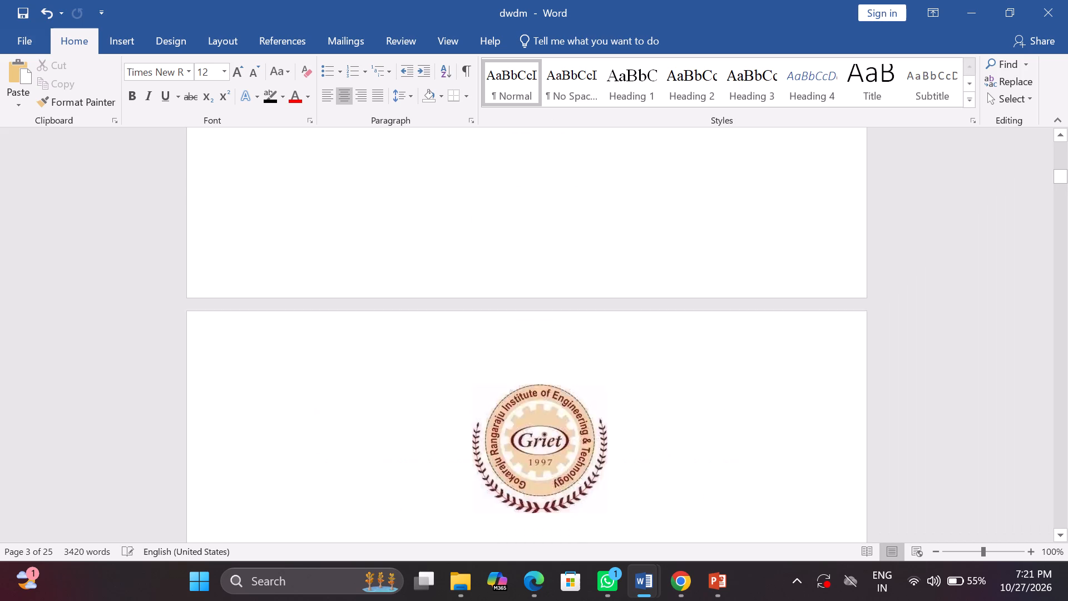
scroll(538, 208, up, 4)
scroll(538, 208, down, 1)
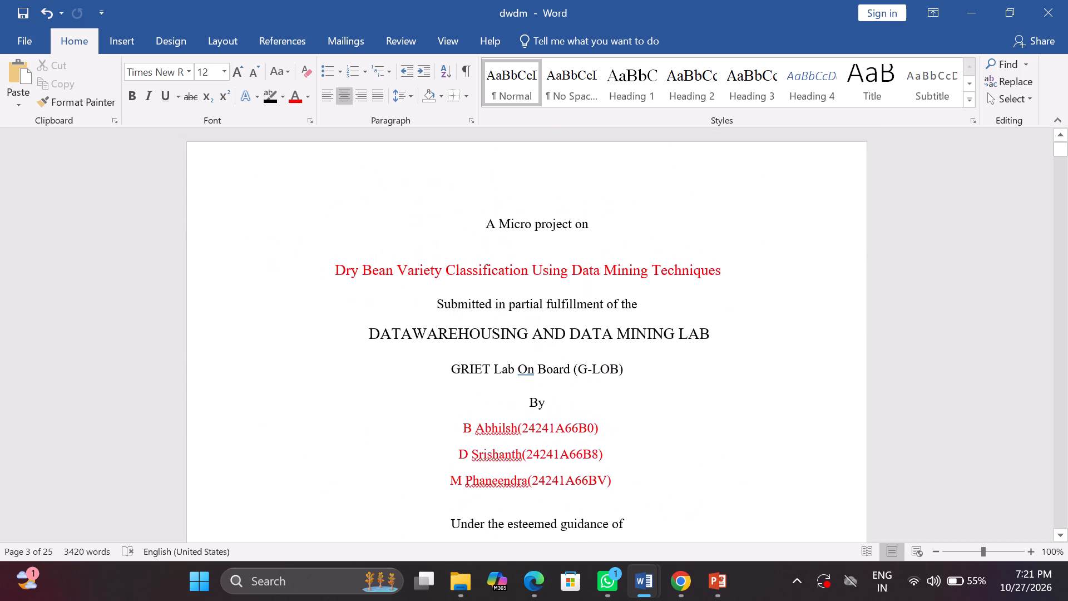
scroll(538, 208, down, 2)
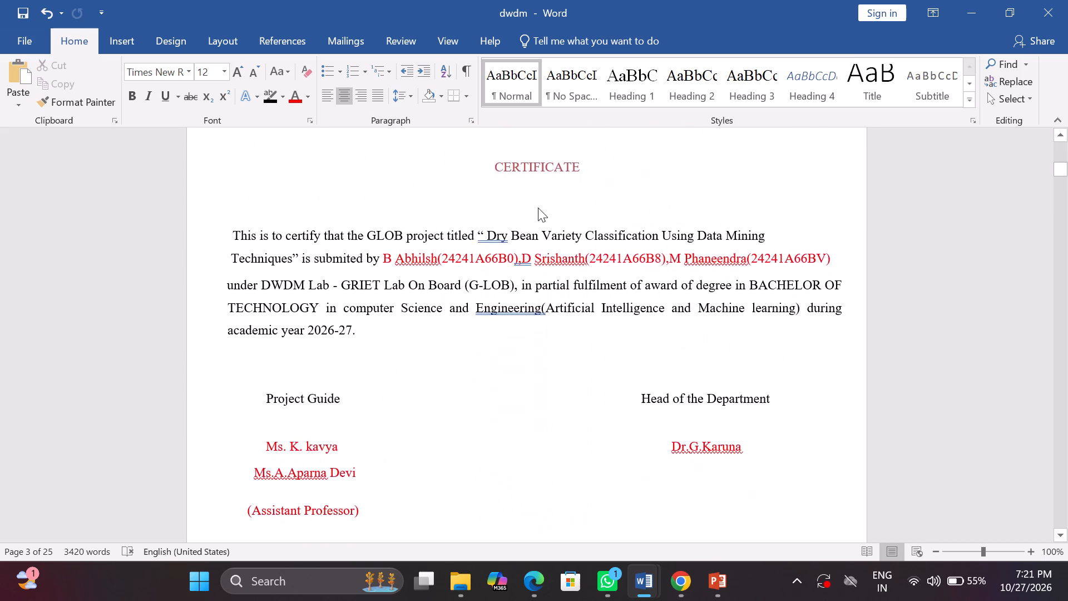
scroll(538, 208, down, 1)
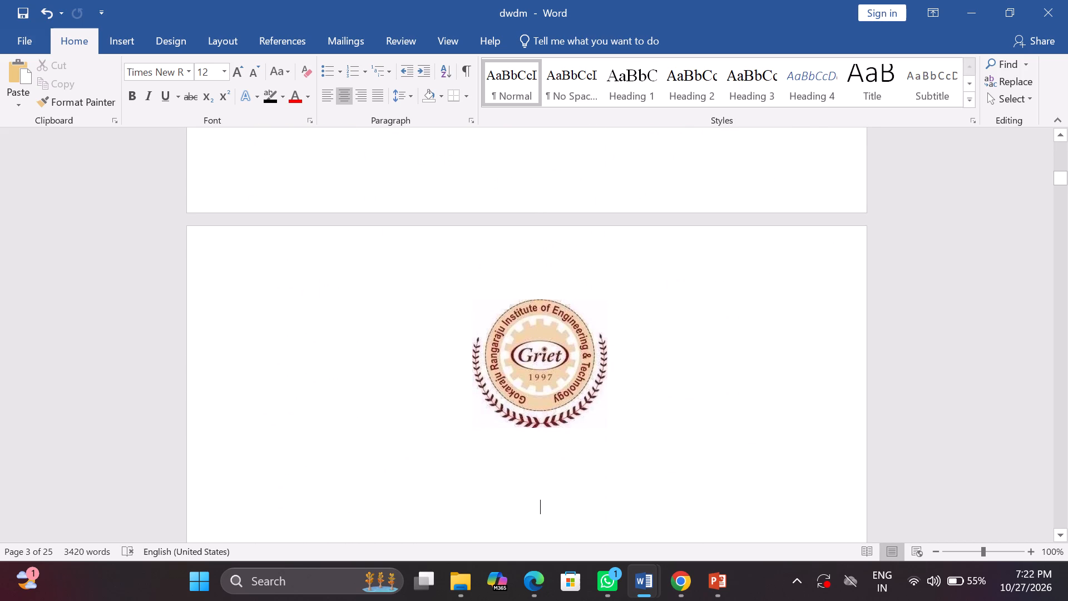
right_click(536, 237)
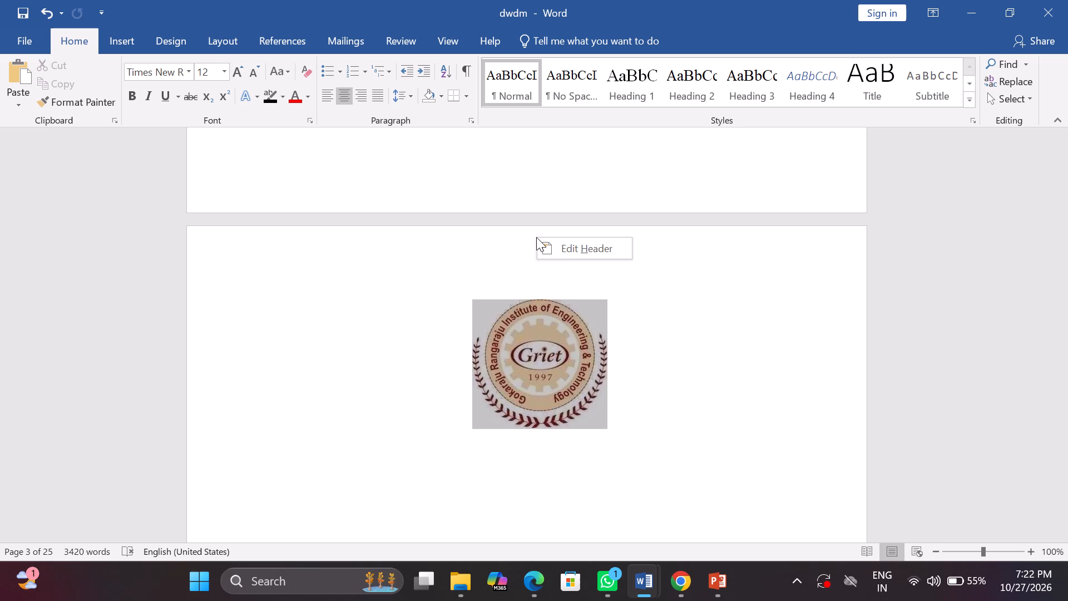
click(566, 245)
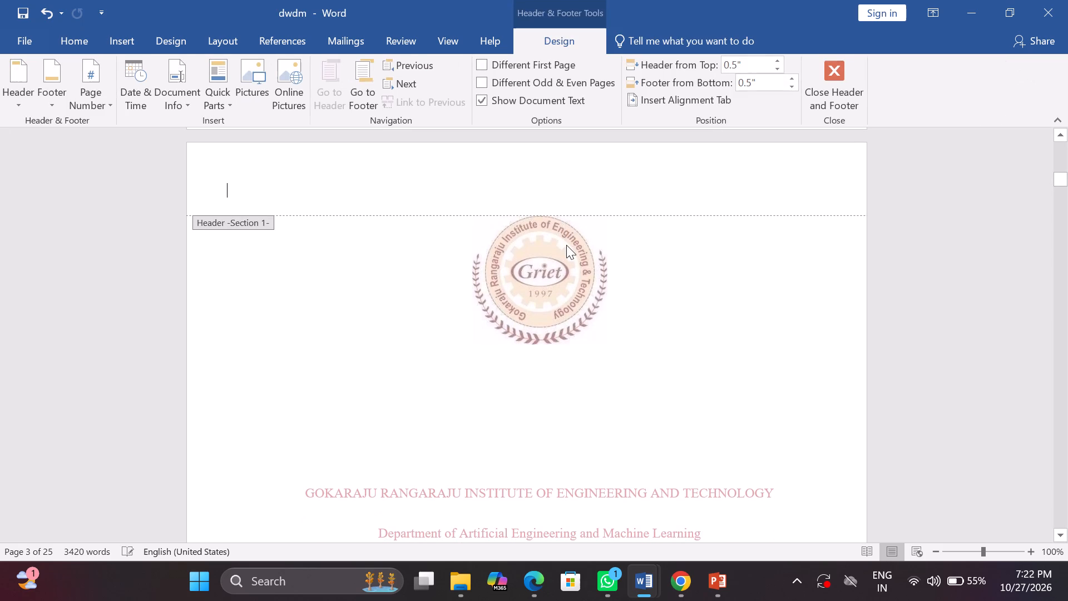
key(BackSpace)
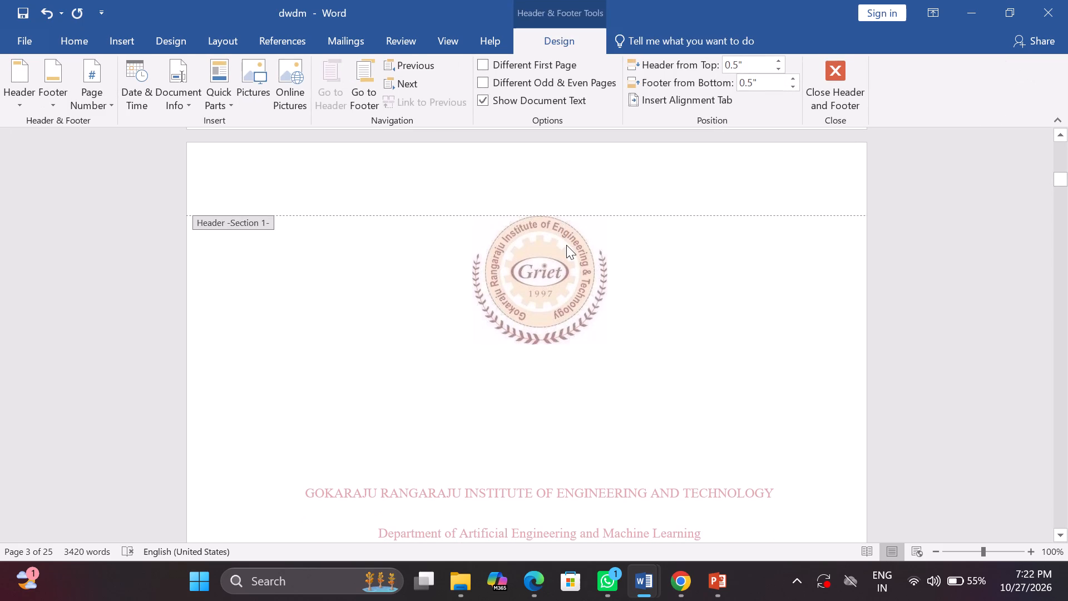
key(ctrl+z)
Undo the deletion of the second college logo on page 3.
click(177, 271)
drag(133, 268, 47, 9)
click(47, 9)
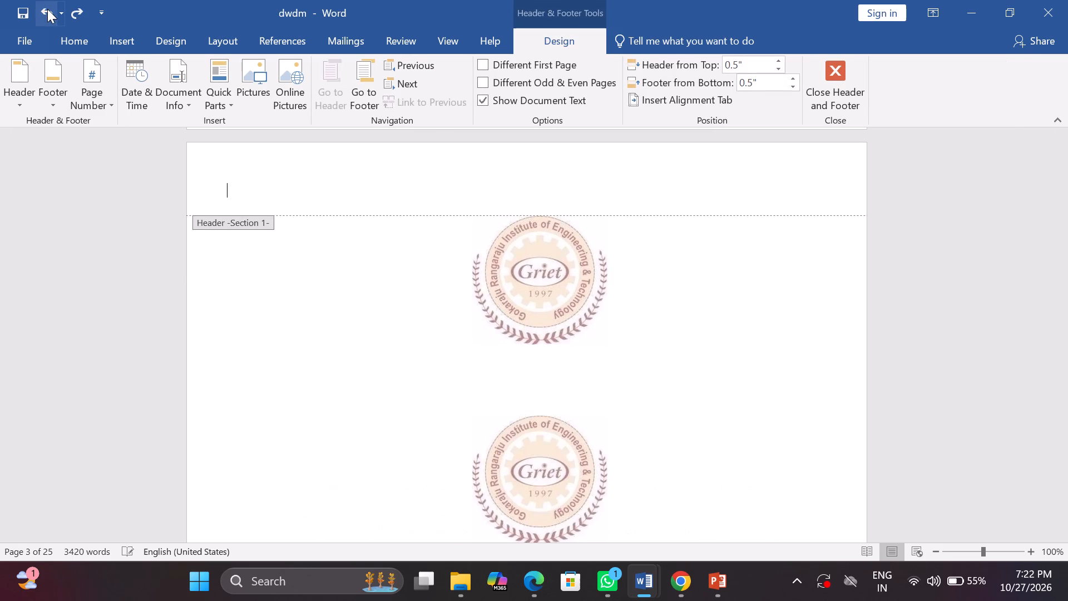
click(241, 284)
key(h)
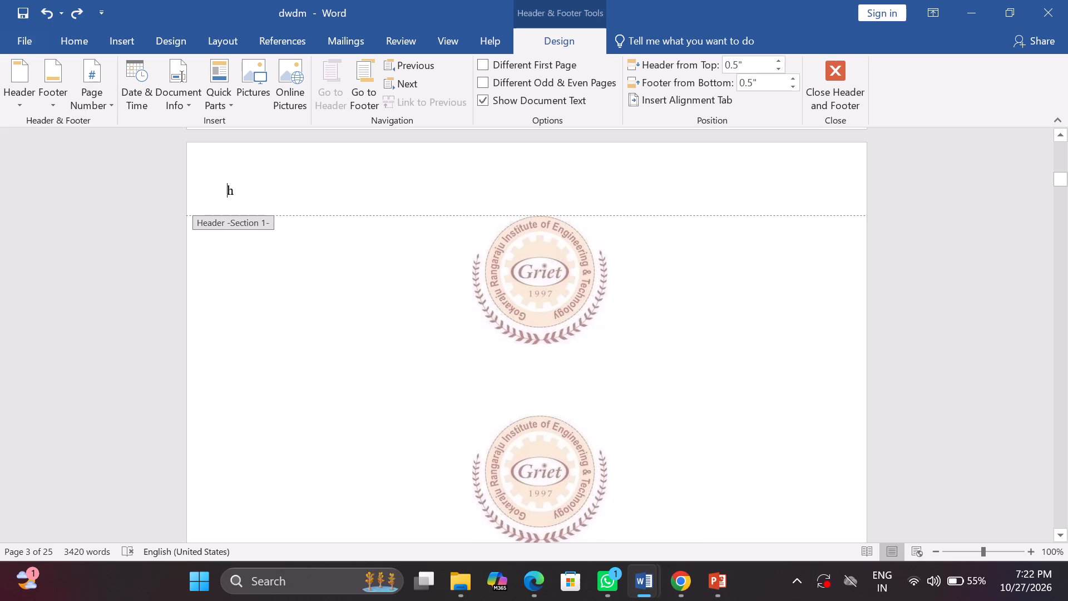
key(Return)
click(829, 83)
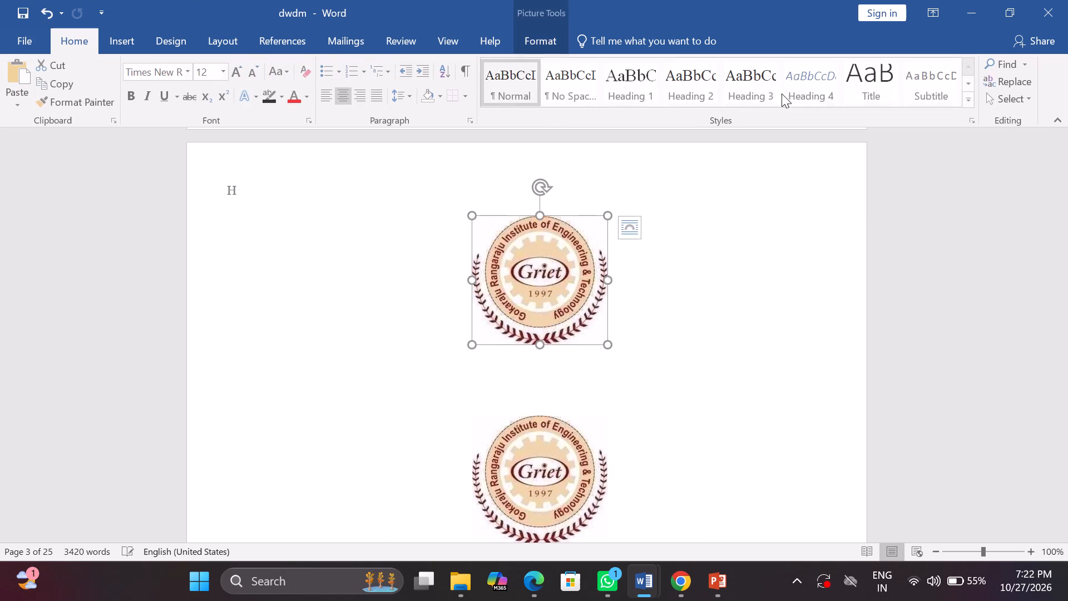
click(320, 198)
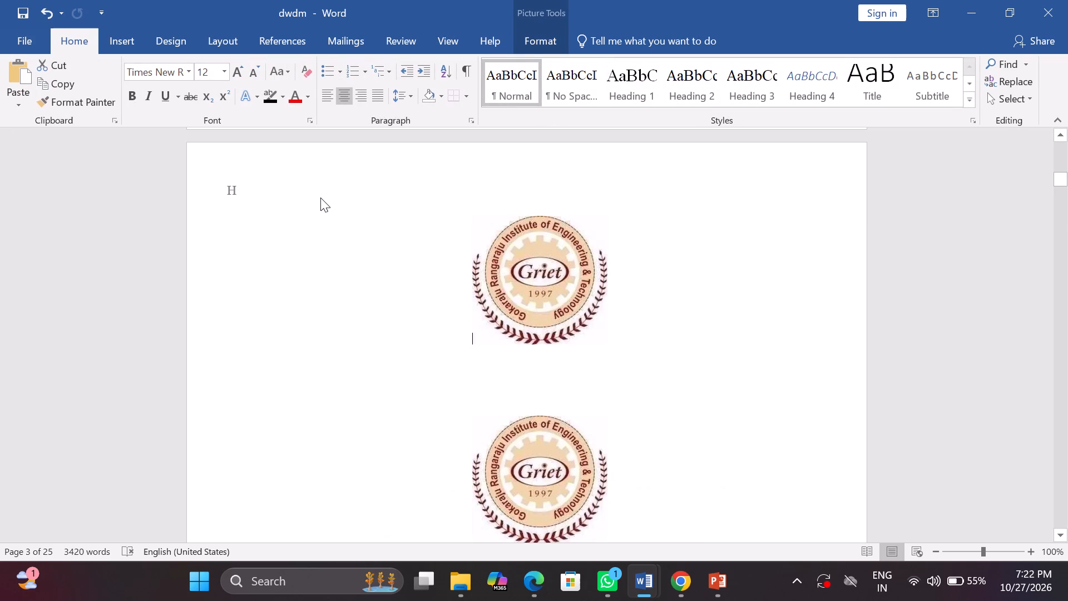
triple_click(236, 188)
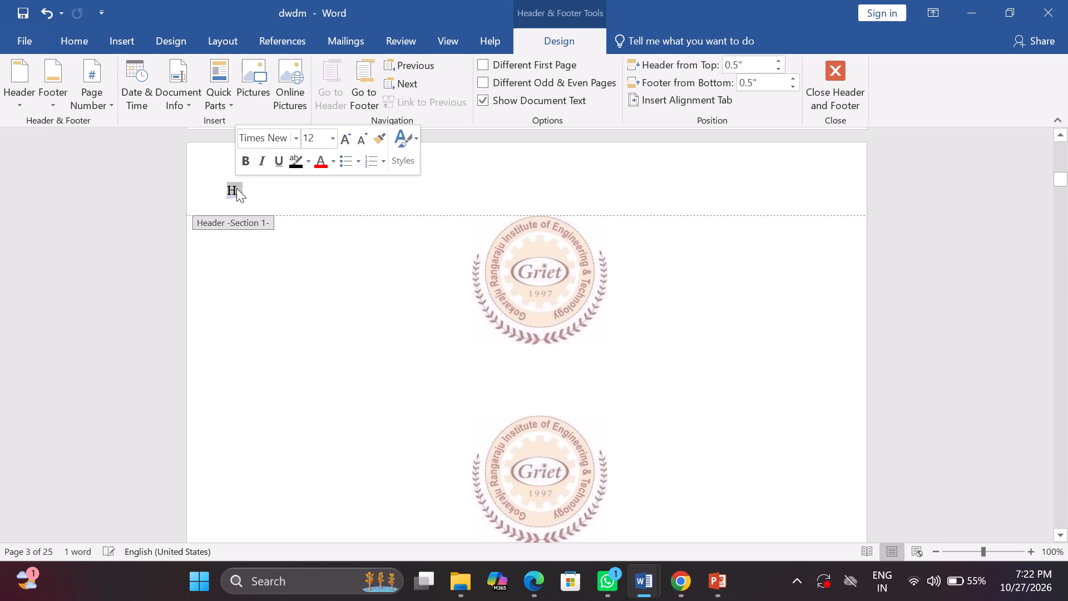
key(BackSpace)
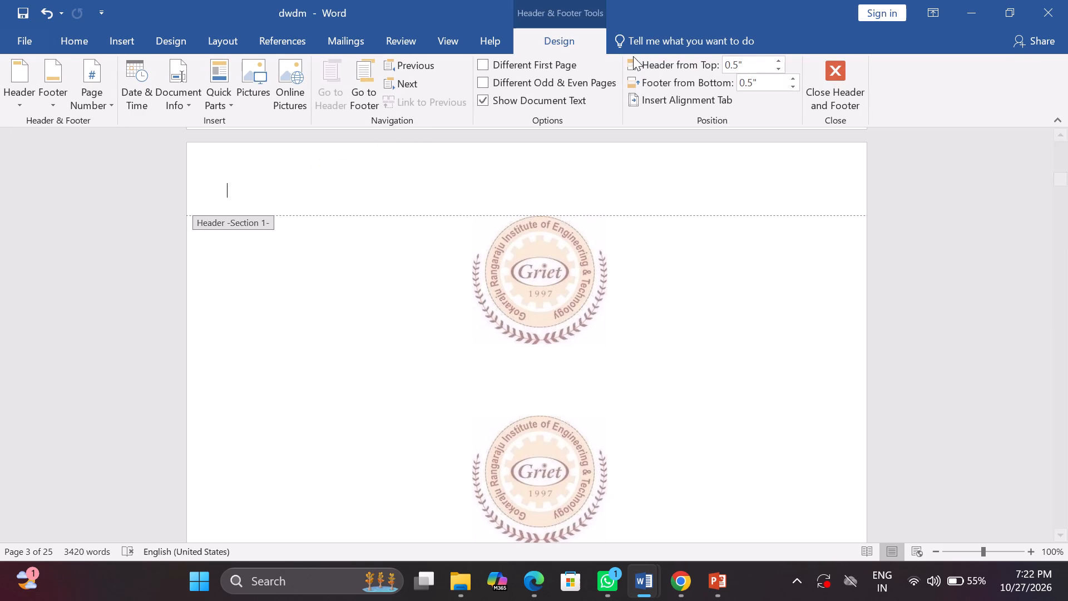
Close the page header and delete the two stacked college logos on page 3.
click(835, 65)
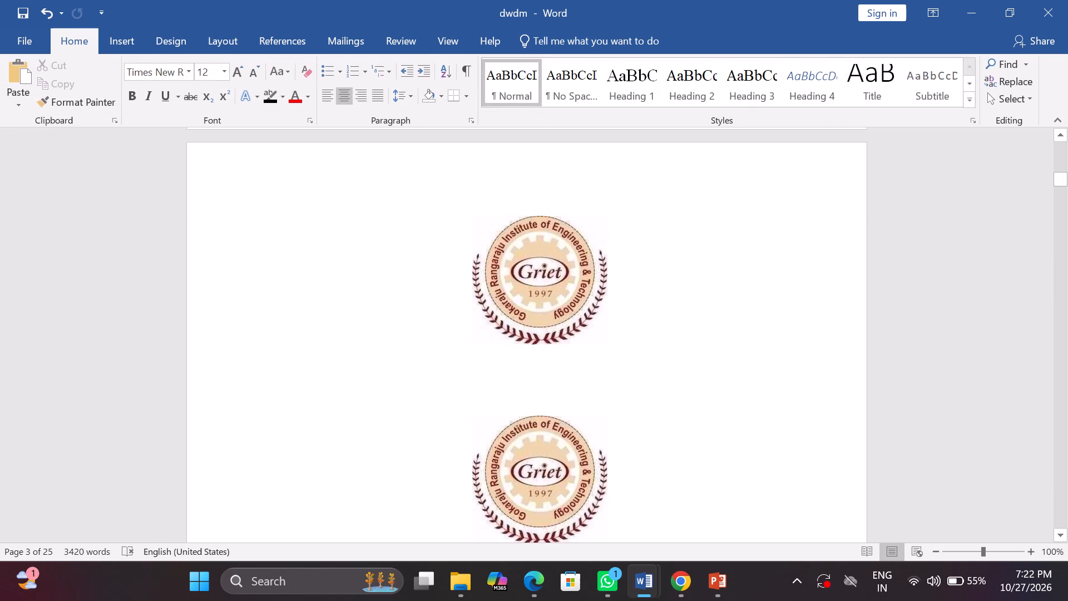
click(525, 260)
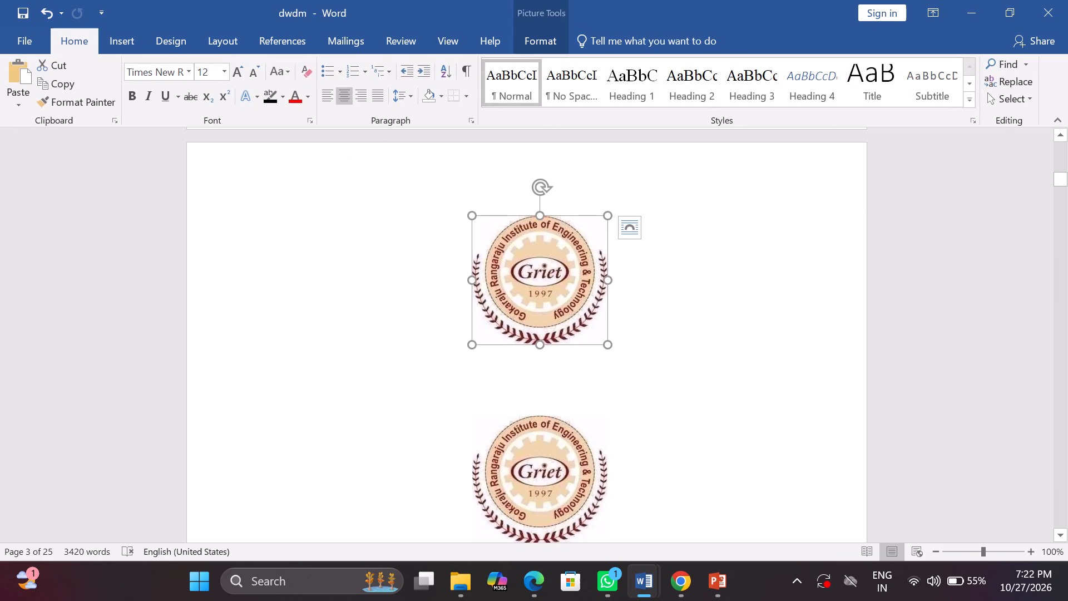
key(BackSpace)
scroll(563, 198, down, 1)
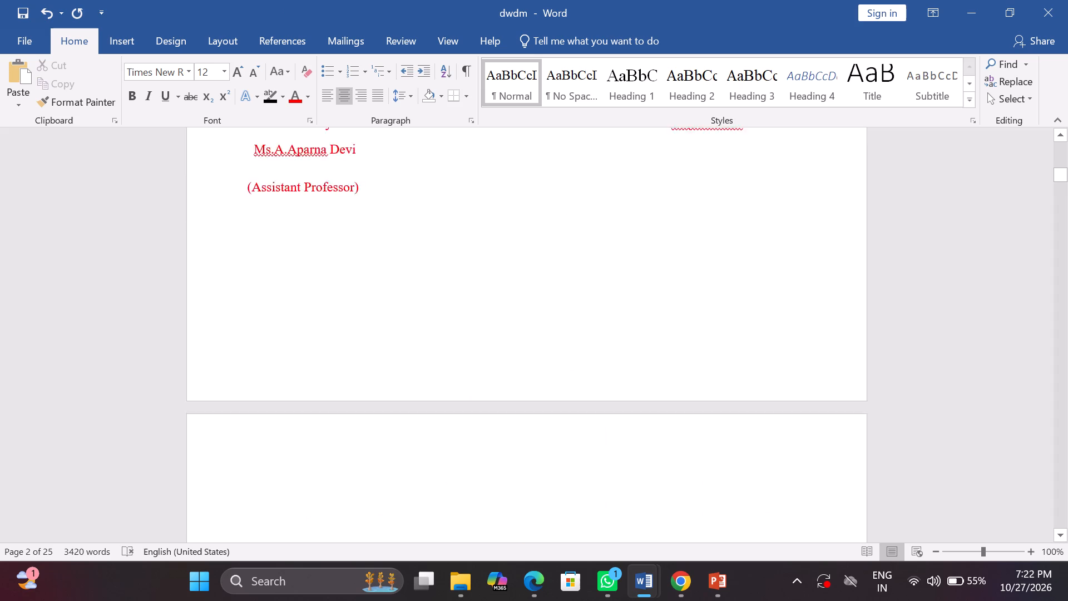
scroll(563, 198, down, 1)
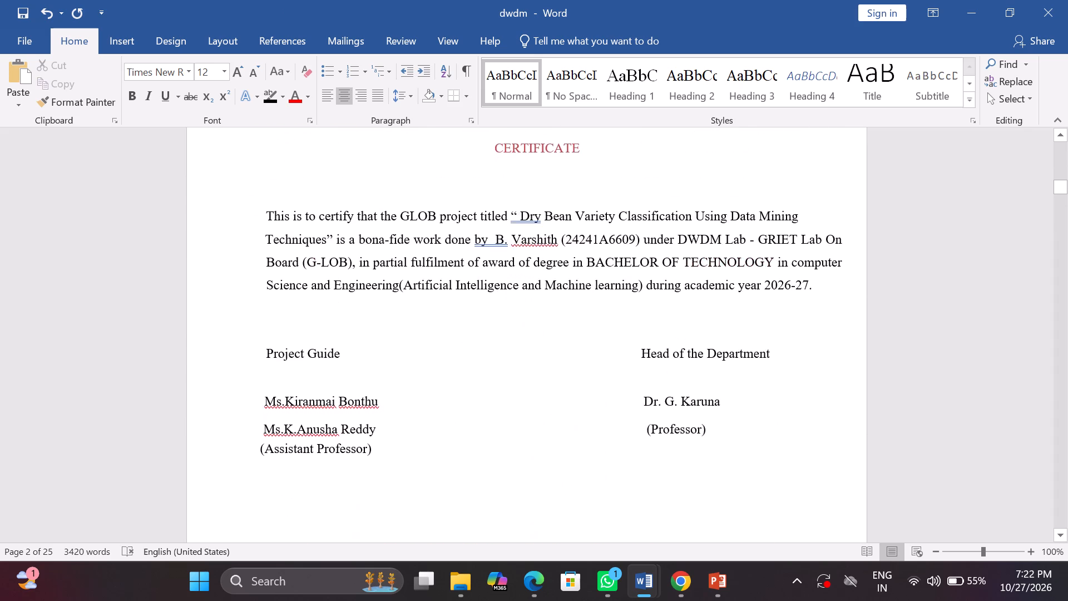
scroll(563, 198, down, 1)
click(541, 152)
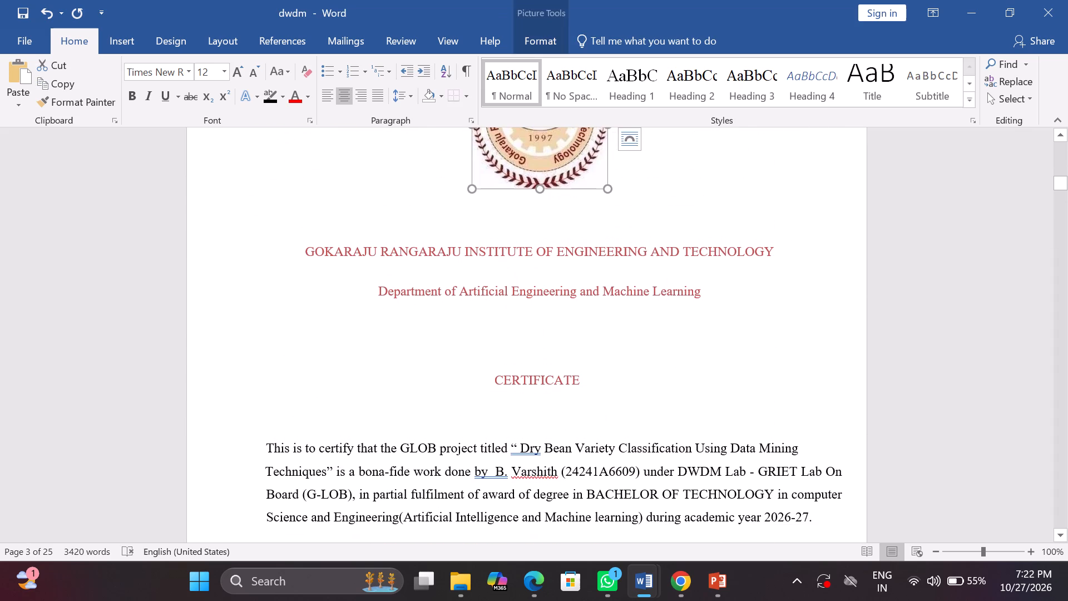
key(BackSpace)
Delete the page 3 certificate's content from the institute heading down through the guide and department head details.
click(308, 219)
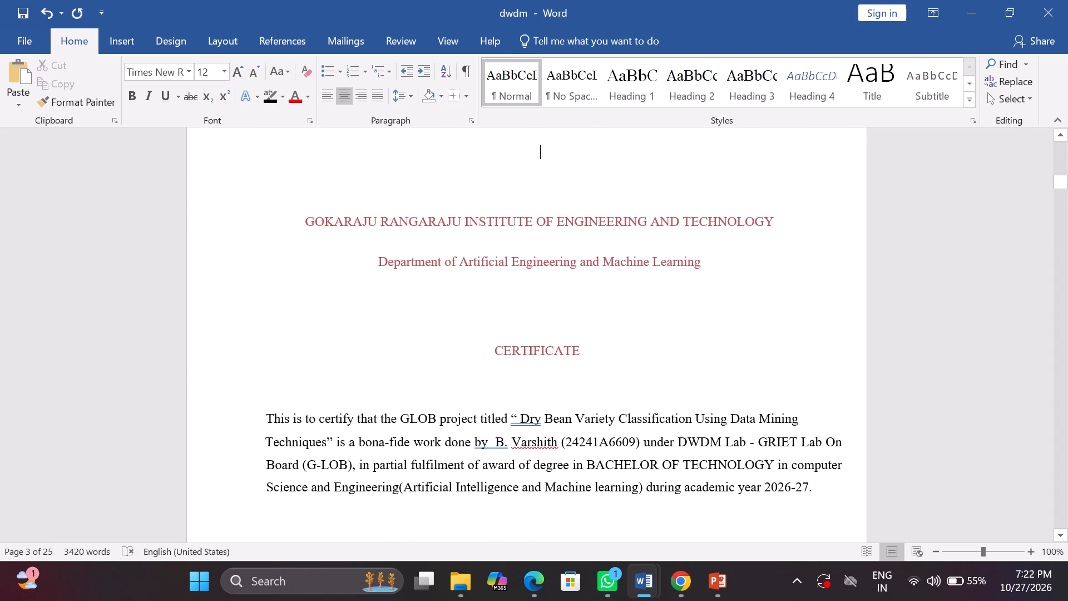
drag(308, 219, 720, 493)
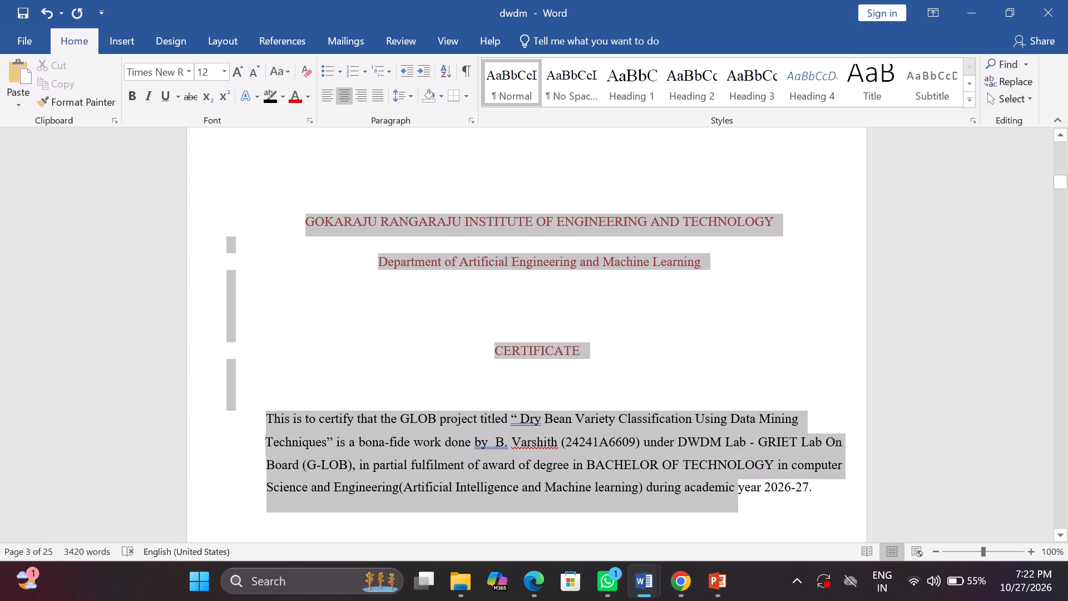
drag(720, 493, 667, 308)
key(BackSpace)
Delete the leftover guide name and "(Assistant Professor)" designation above the table of contents.
scroll(626, 313, down, 2)
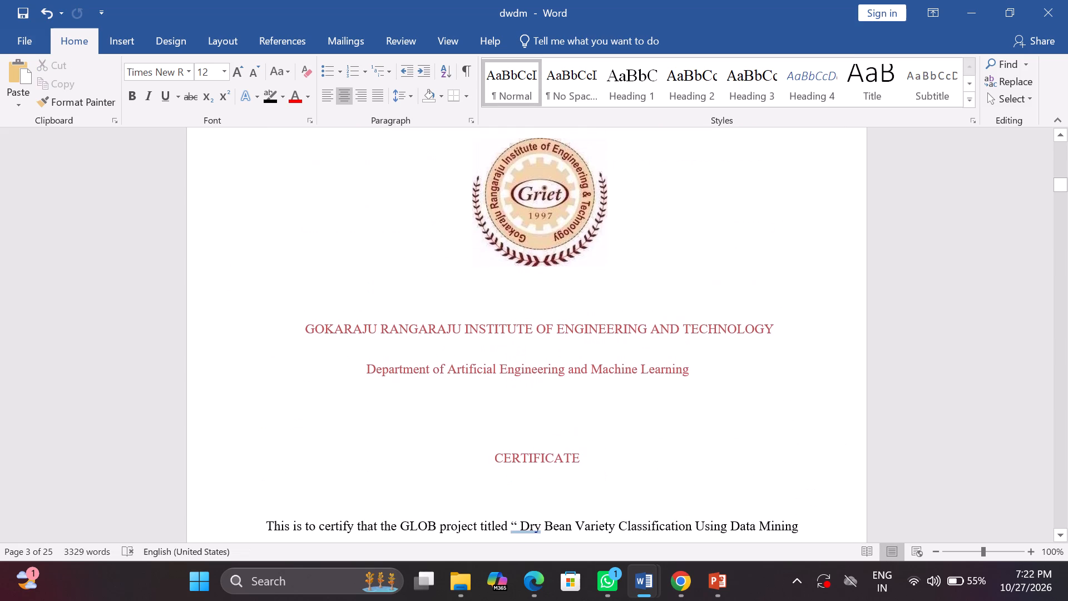
scroll(626, 313, down, 2)
scroll(626, 313, up, 3)
scroll(626, 313, down, 1)
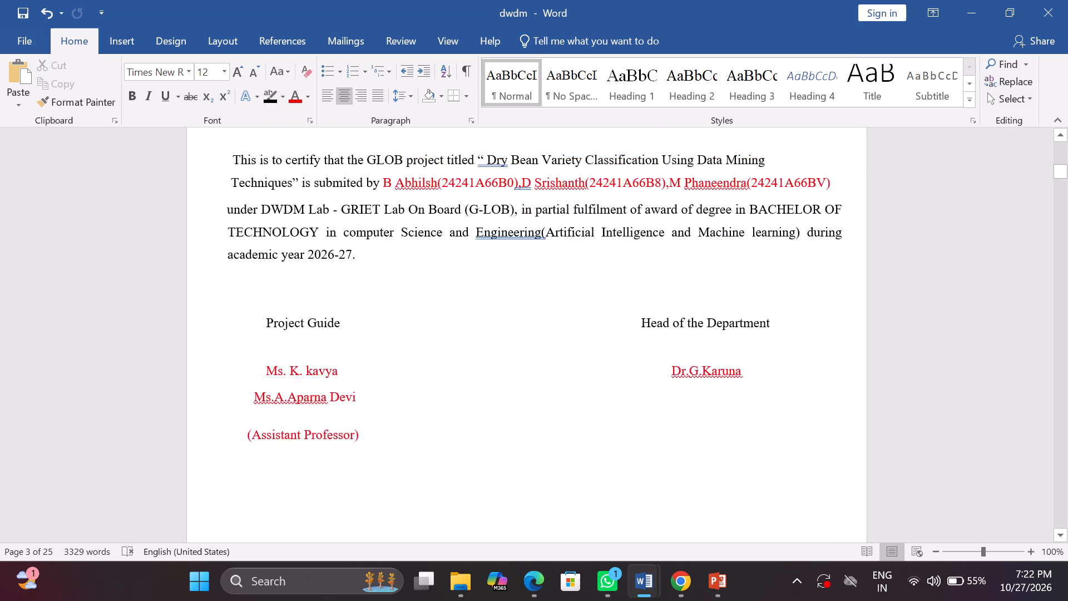
scroll(626, 313, down, 2)
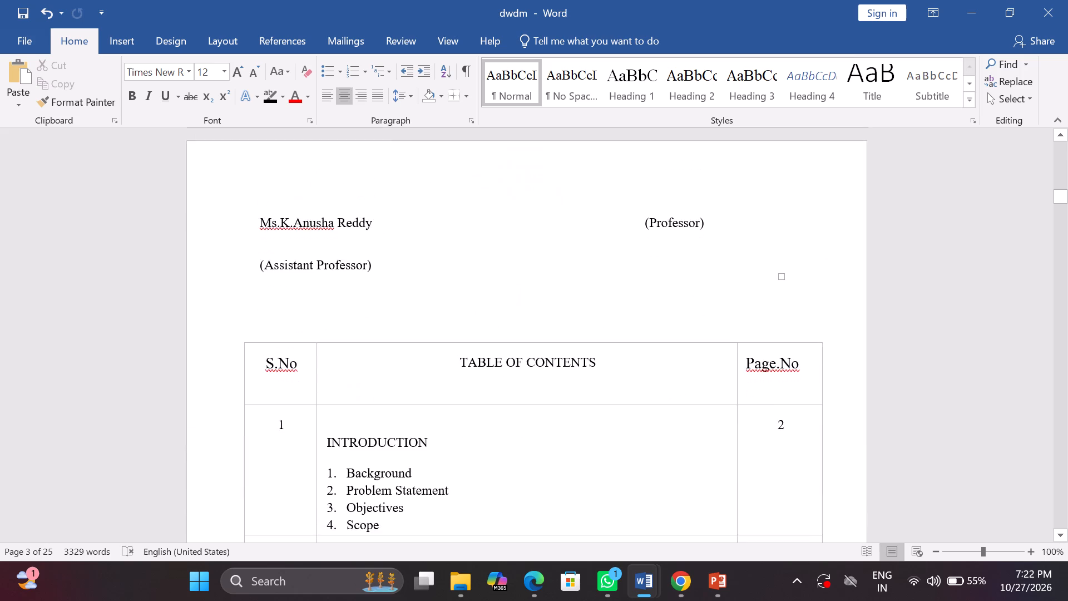
scroll(626, 313, down, 1)
click(412, 323)
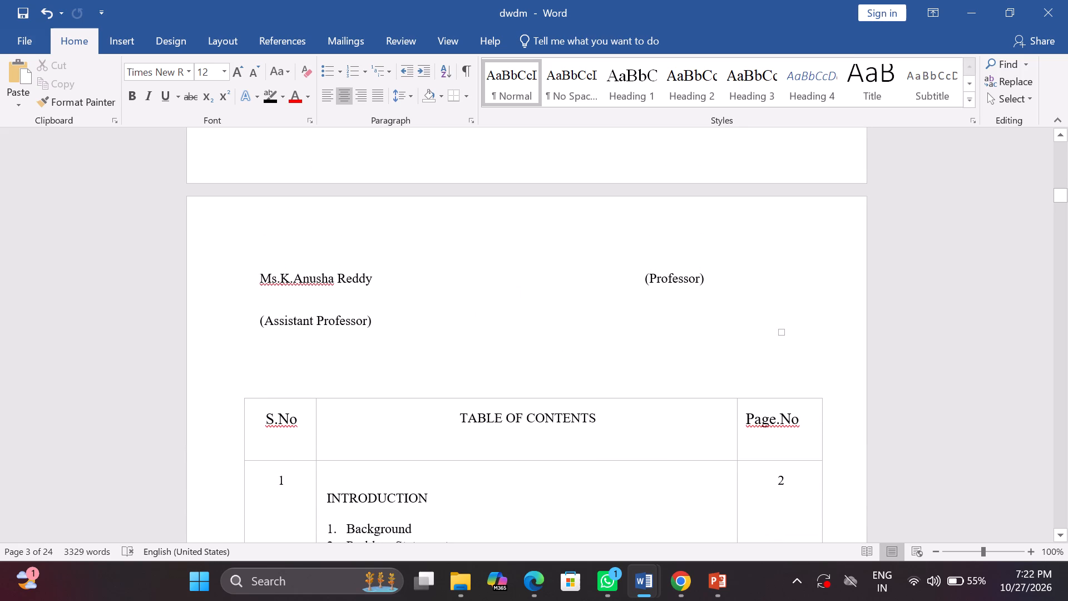
key(BackSpace)
key(BackSpace)
key(BackSpace)
key(BackSpace)
key(BackSpace)
key(BackSpace)
key(BackSpace)
key(BackSpace)
key(BackSpace)
key(BackSpace)
key(BackSpace)
key(BackSpace)
key(BackSpace)
key(BackSpace)
key(BackSpace)
key(BackSpace)
key(BackSpace)
key(BackSpace)
key(BackSpace)
key(BackSpace)
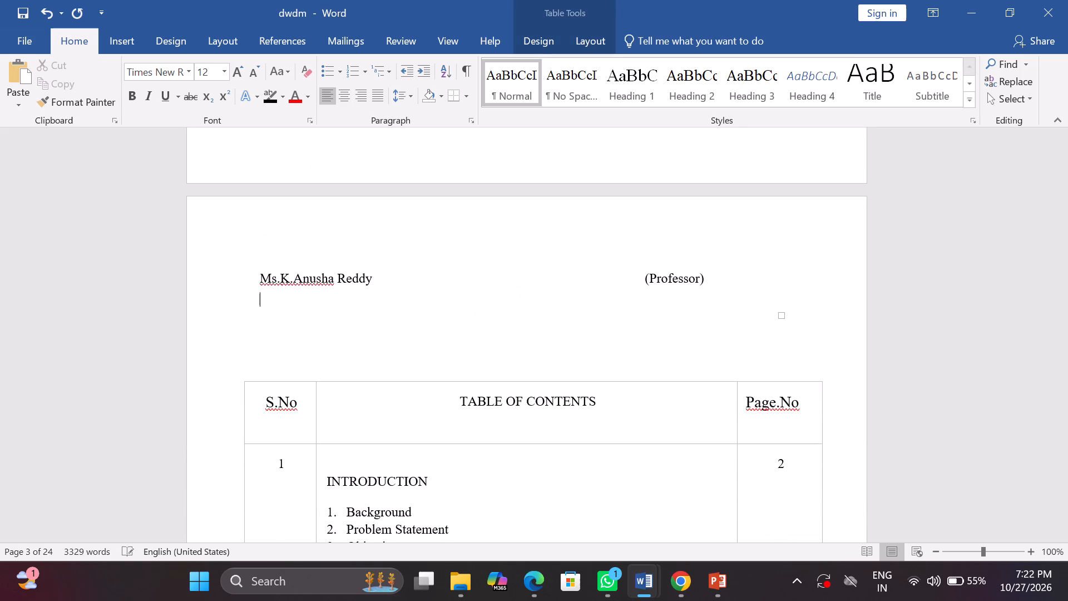
Delete the leftover "(Professor)" designation above the table of contents.
click(727, 283)
key(BackSpace)
key(BackSpace)
key(BackSpace)
key(BackSpace)
key(BackSpace)
key(BackSpace)
key(BackSpace)
key(BackSpace)
key(BackSpace)
key(BackSpace)
key(BackSpace)
key(BackSpace)
key(BackSpace)
key(BackSpace)
key(BackSpace)
key(BackSpace)
key(BackSpace)
key(BackSpace)
key(BackSpace)
key(BackSpace)
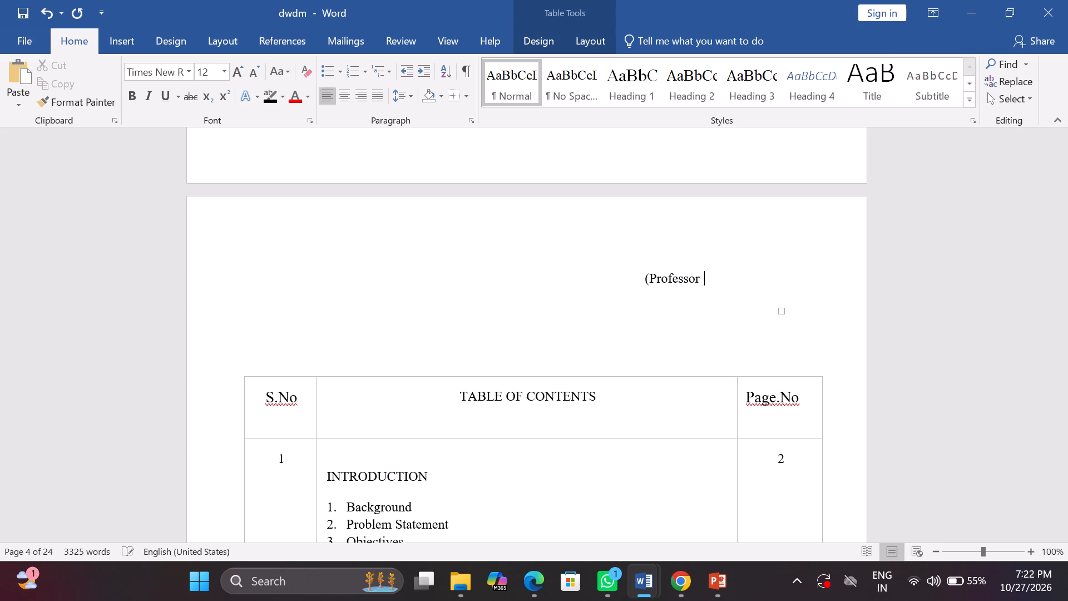
Clear the indent of the empty line above the table of contents and try to remove that line.
click(694, 317)
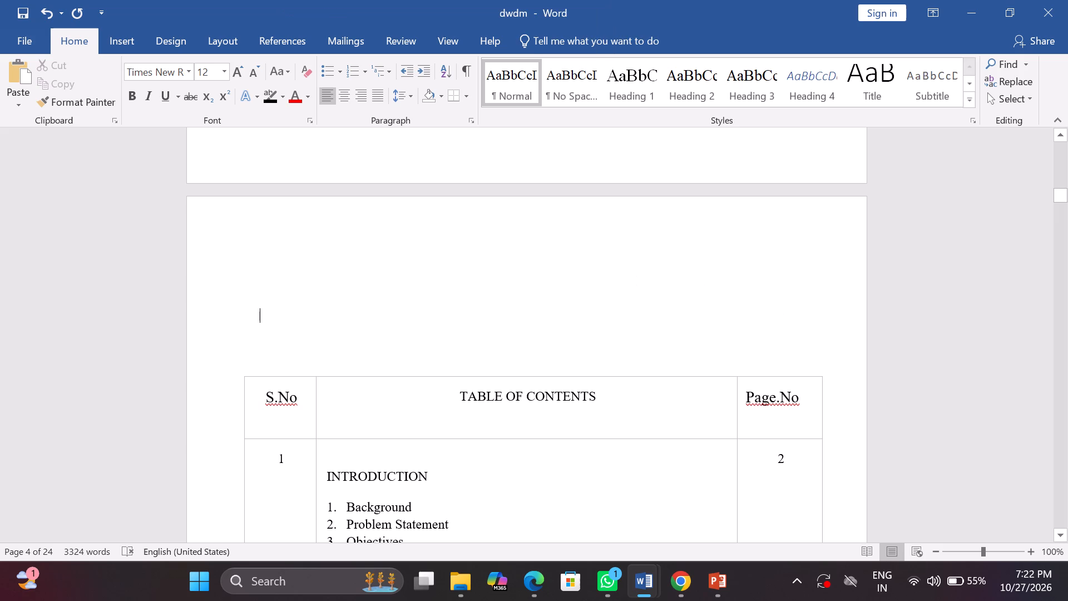
key(BackSpace)
key(BackSpace)
key(BackSpace)
key(BackSpace)
key(BackSpace)
key(BackSpace)
key(BackSpace)
key(BackSpace)
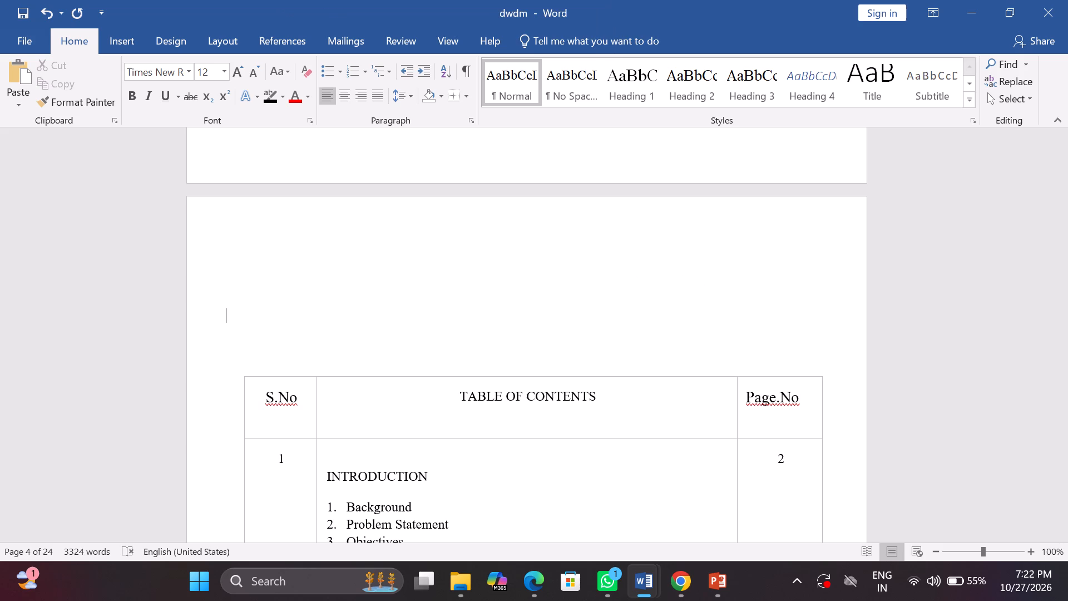
Delete the last individual certificate's content from the CERTIFICATE heading through the guide and department head names.
scroll(651, 215, up, 2)
click(714, 430)
drag(714, 430, 423, 139)
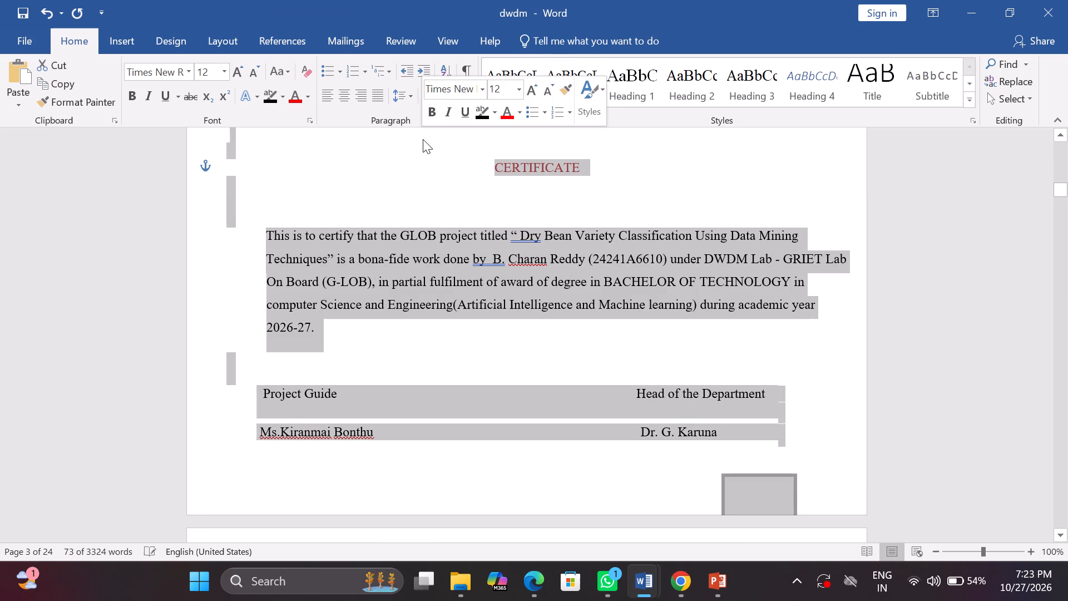
key(BackSpace)
Delete the remaining institute and department headings and the college logo above the table of contents on page 3.
scroll(458, 210, down, 1)
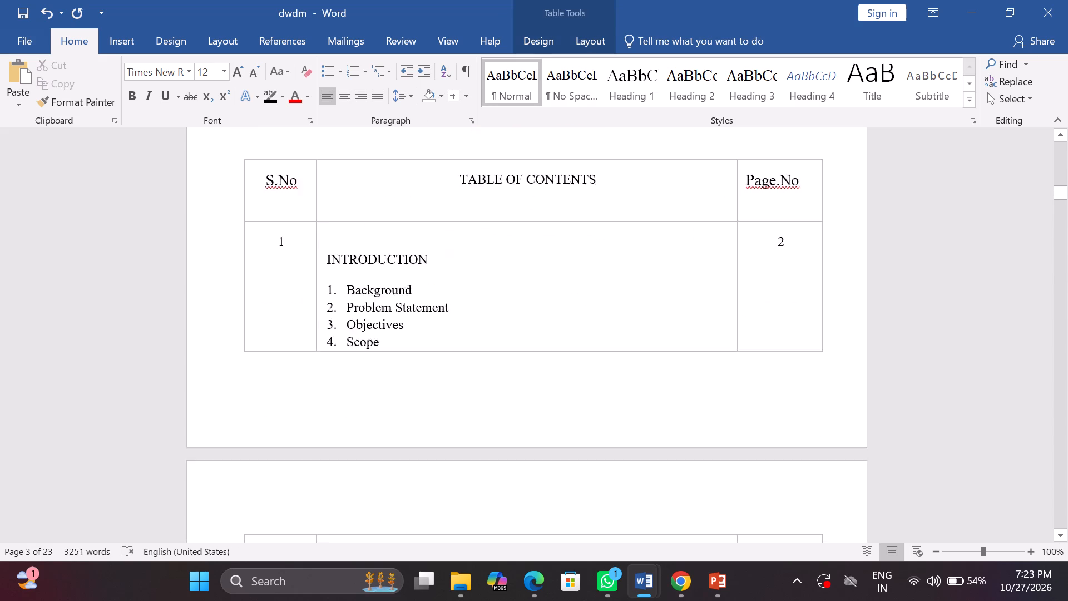
scroll(458, 210, down, 1)
scroll(458, 210, up, 1)
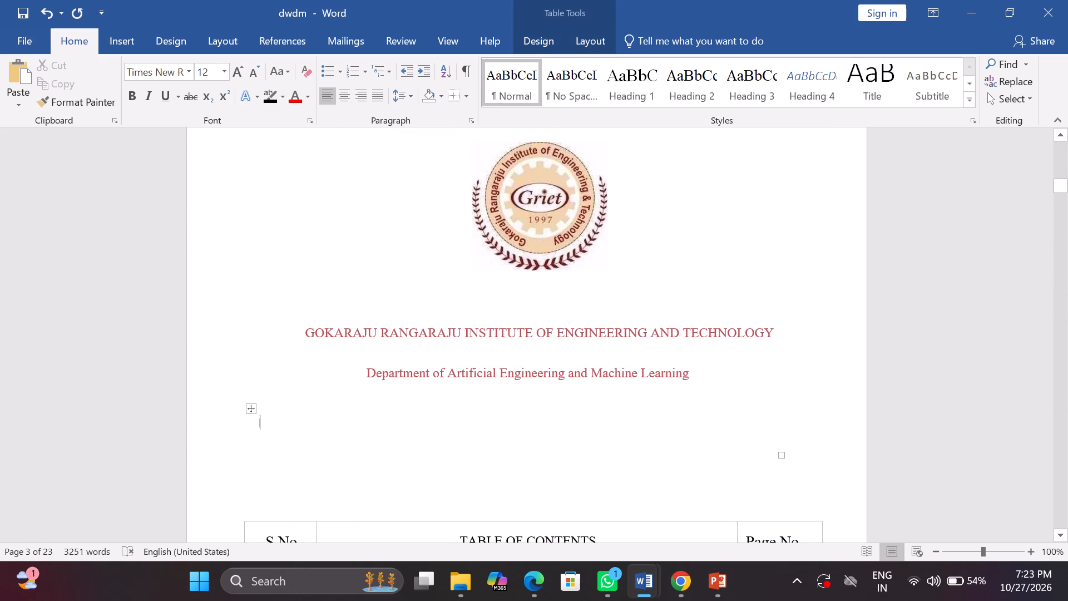
click(686, 377)
drag(686, 377, 497, 319)
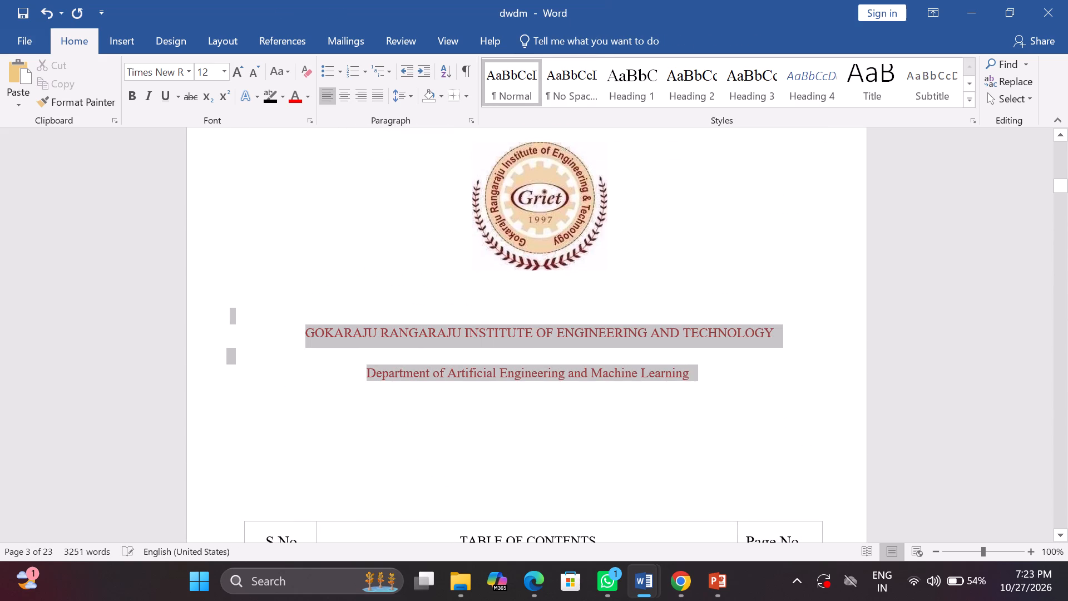
drag(497, 319, 354, 319)
key(BackSpace)
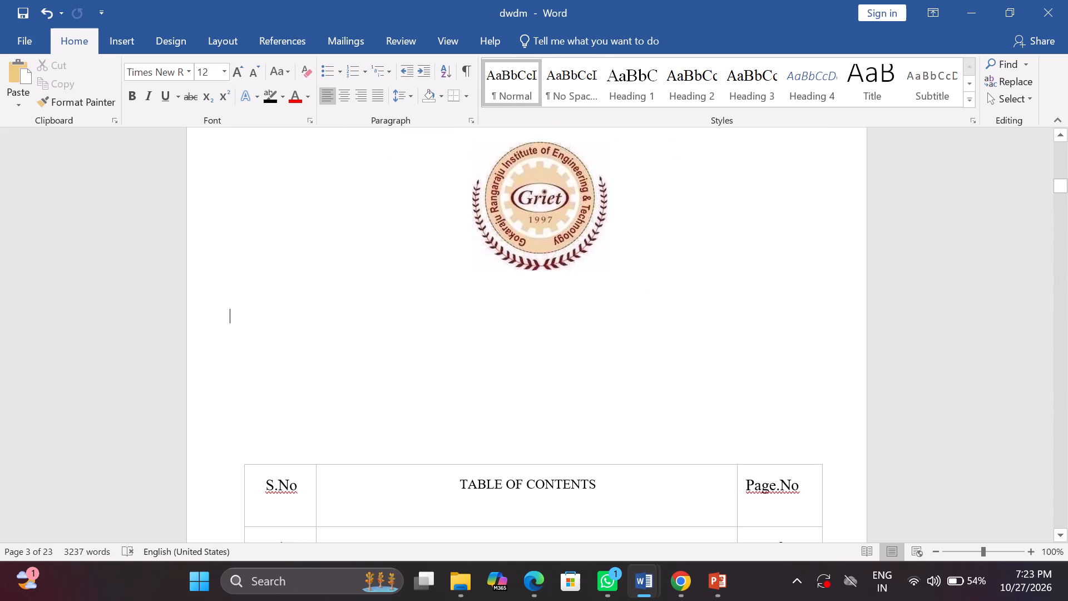
click(527, 224)
key(BackSpace)
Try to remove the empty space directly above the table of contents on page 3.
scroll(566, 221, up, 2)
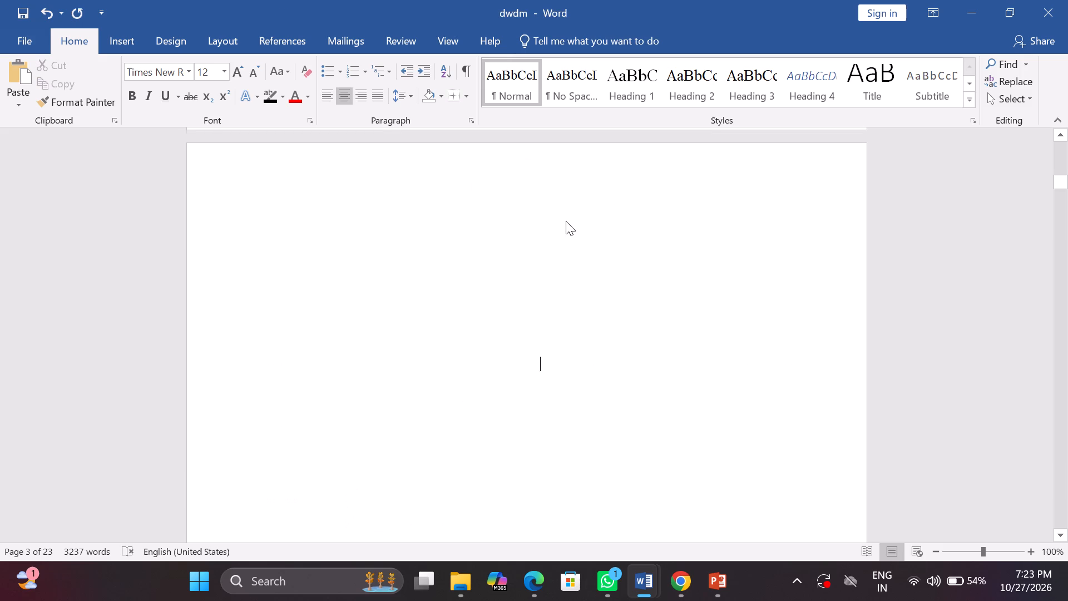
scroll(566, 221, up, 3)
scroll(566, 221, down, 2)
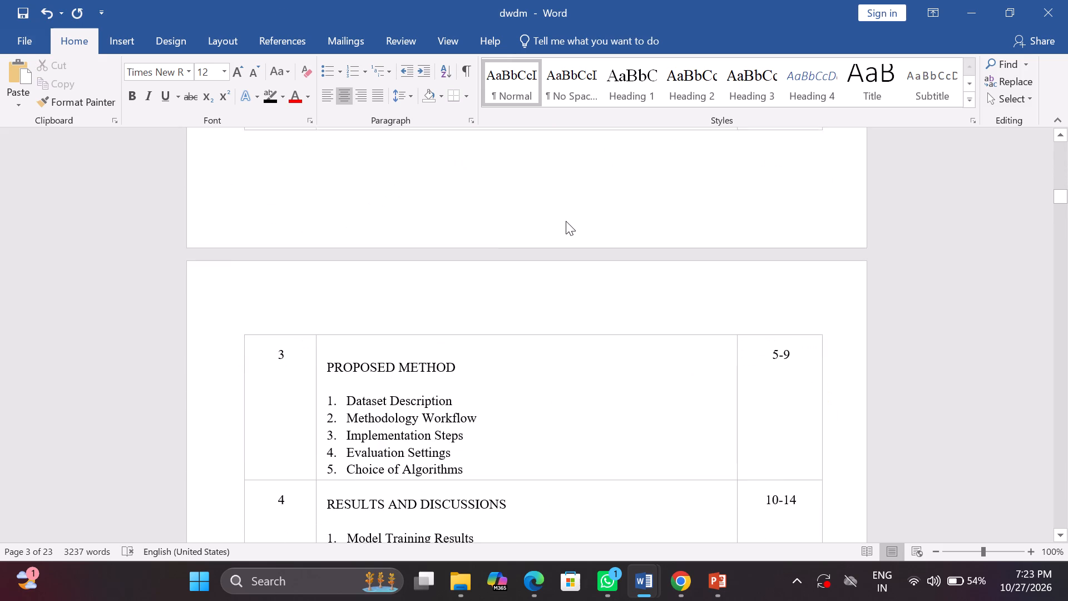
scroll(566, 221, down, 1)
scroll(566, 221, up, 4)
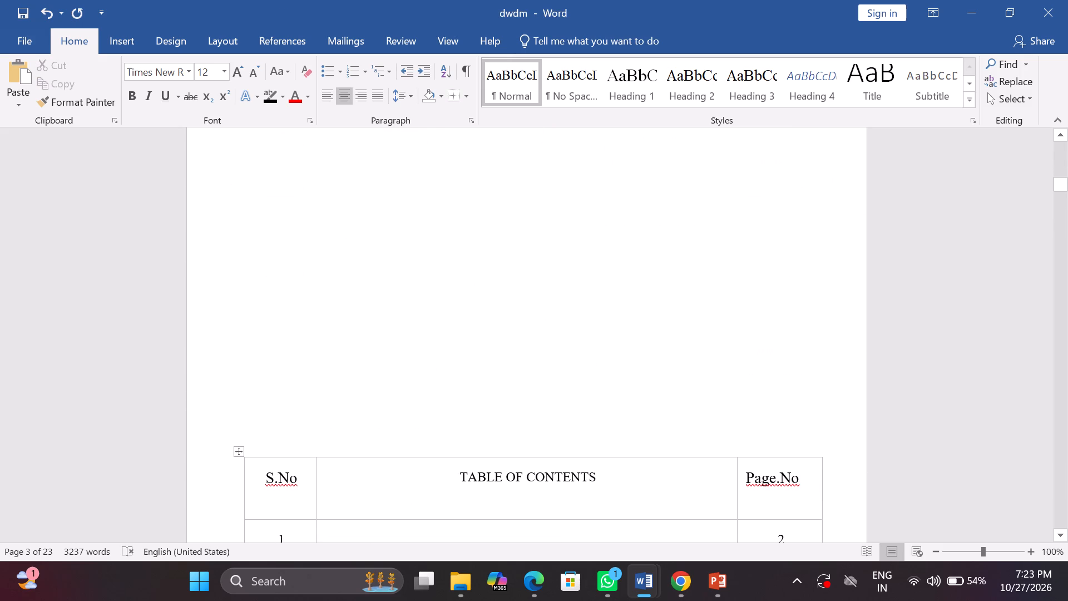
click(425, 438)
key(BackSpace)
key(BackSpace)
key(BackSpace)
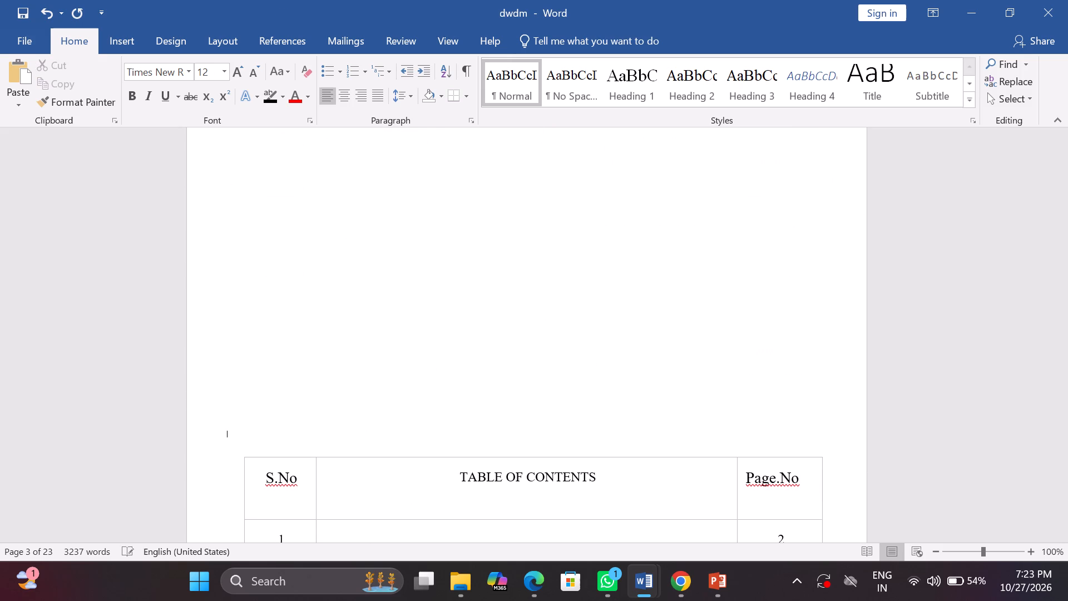
Examine the page layout of the whole report and the table of contents on page 3.
scroll(503, 318, down, 2)
ctrl+scroll(503, 318, down, 2)
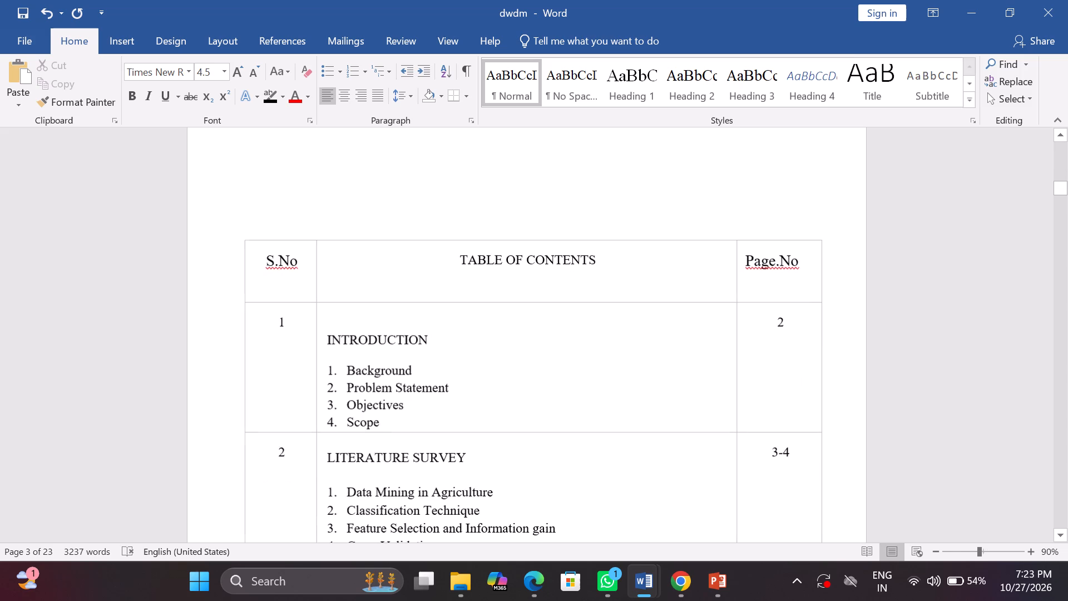
ctrl+scroll(503, 318, down, 6)
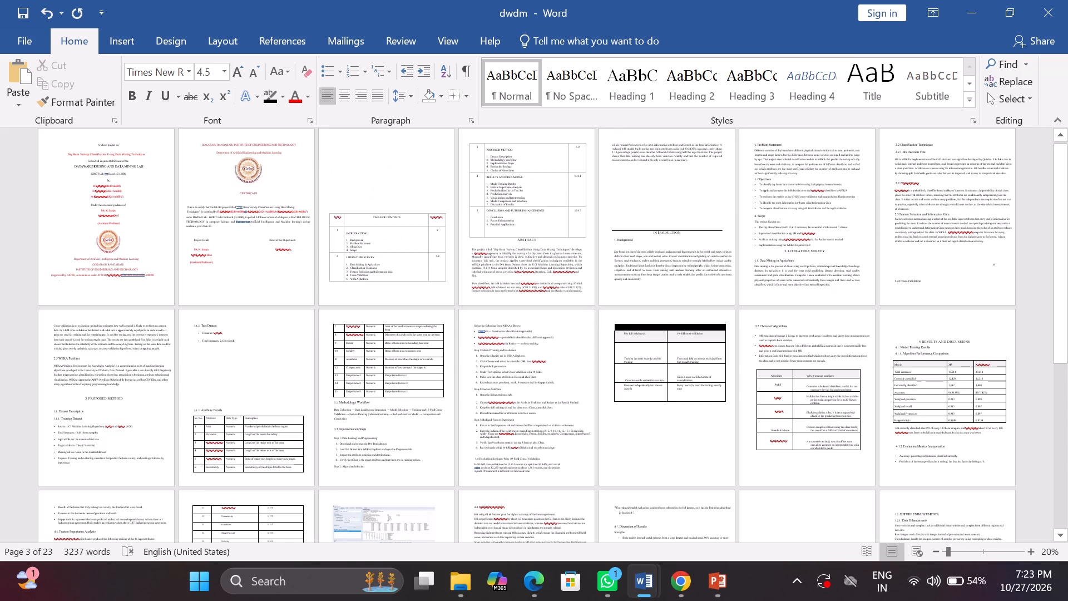
ctrl+scroll(503, 318, up, 12)
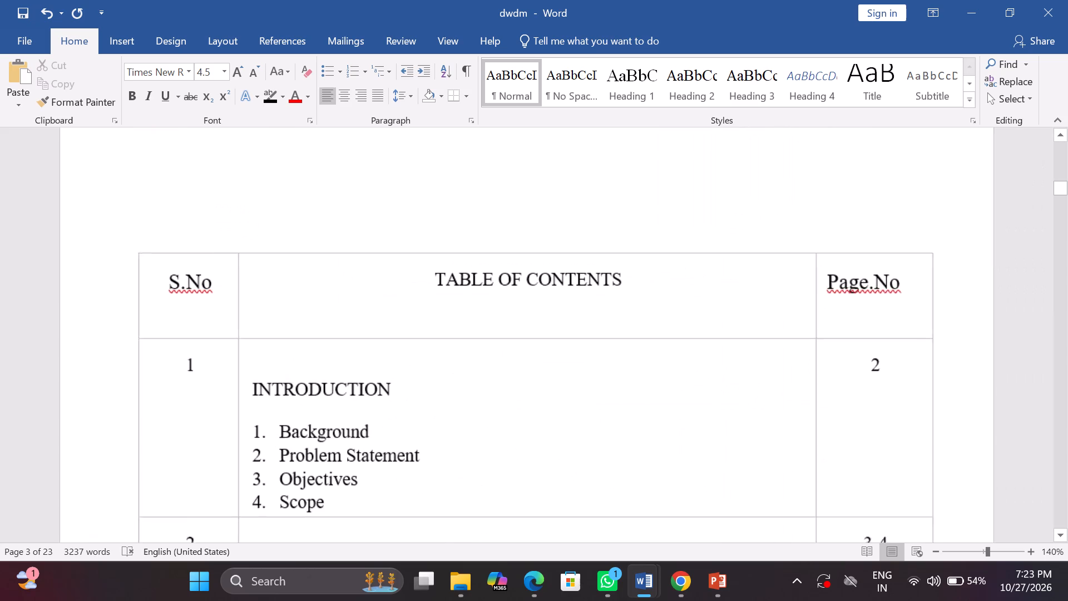
ctrl+scroll(503, 318, down, 5)
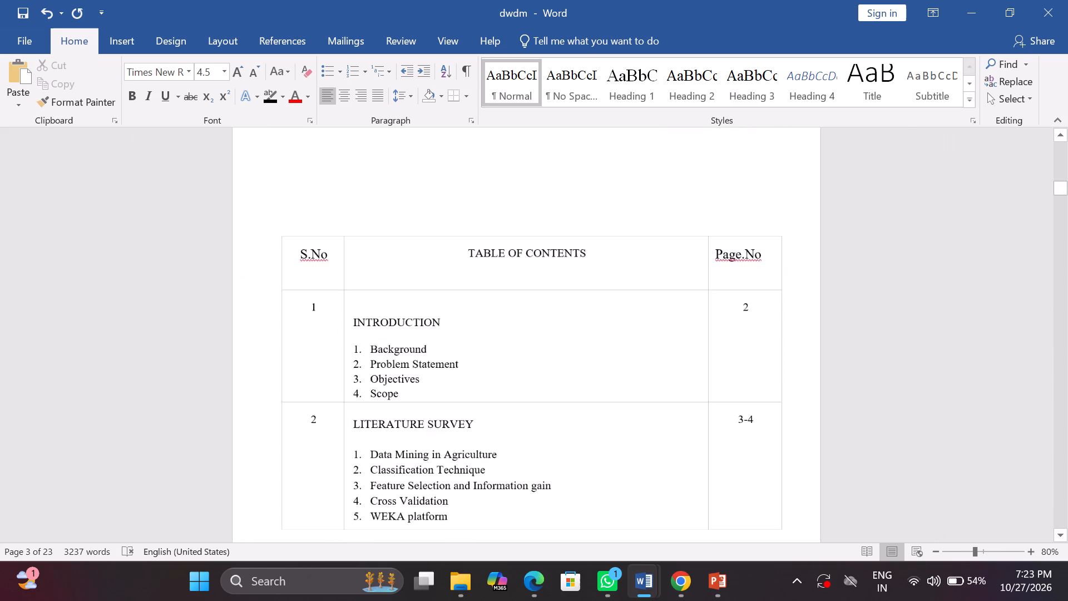
ctrl+scroll(503, 318, down, 2)
scroll(503, 318, up, 1)
ctrl+scroll(503, 318, up, 1)
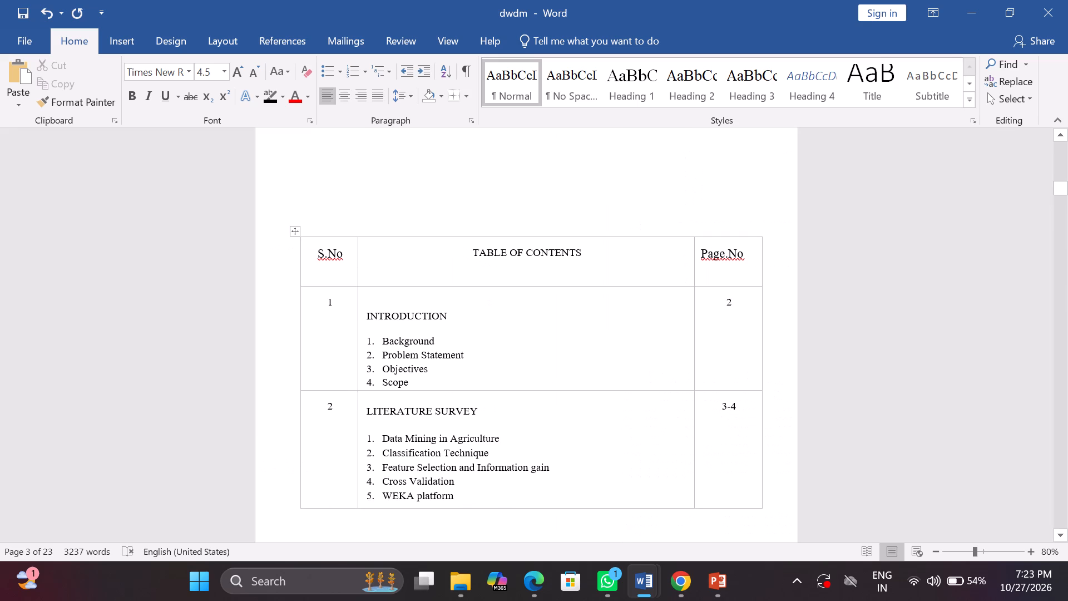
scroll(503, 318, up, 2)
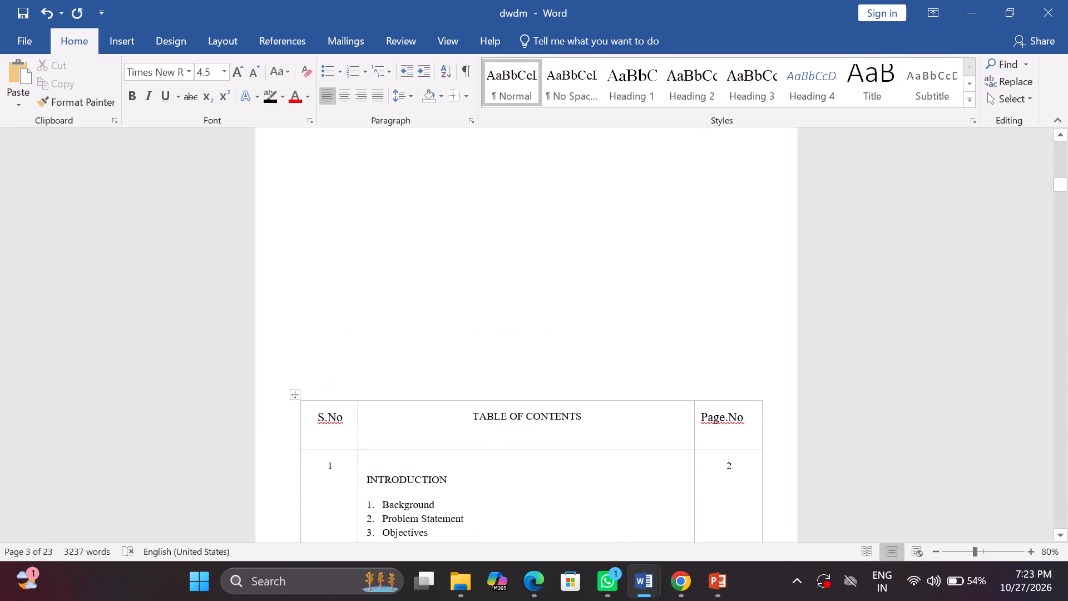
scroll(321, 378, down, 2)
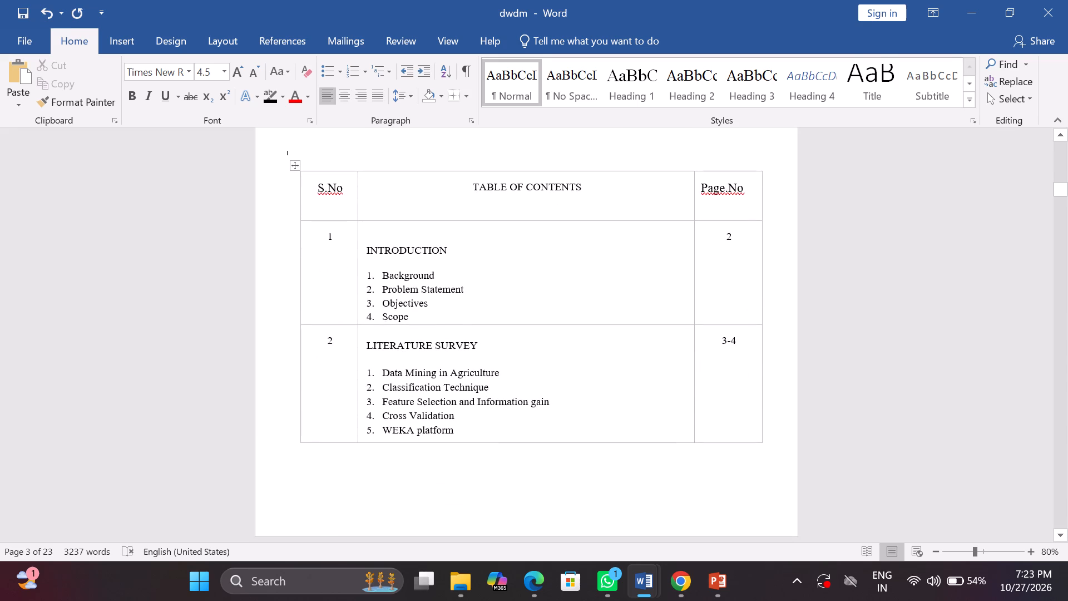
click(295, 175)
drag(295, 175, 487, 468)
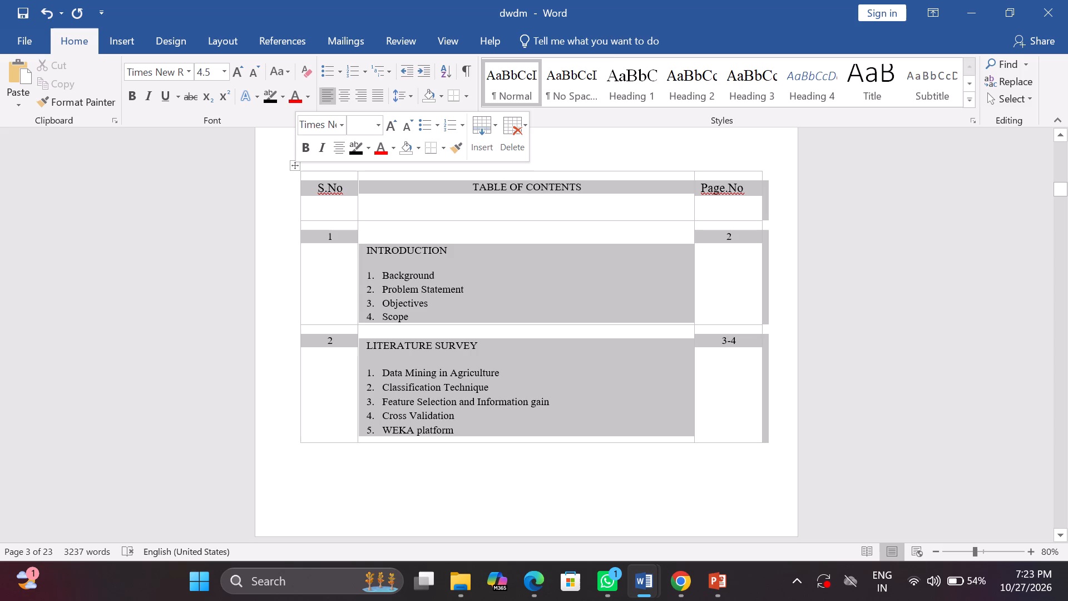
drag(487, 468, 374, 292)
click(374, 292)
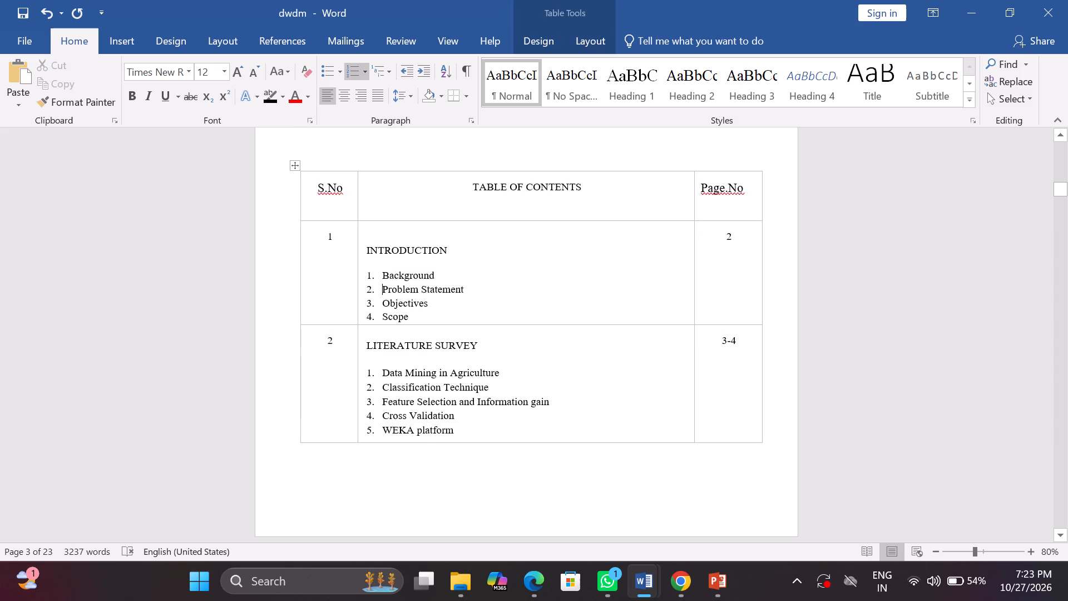
Delete the blank line directly above the table of contents on page 3.
scroll(522, 314, up, 3)
click(328, 460)
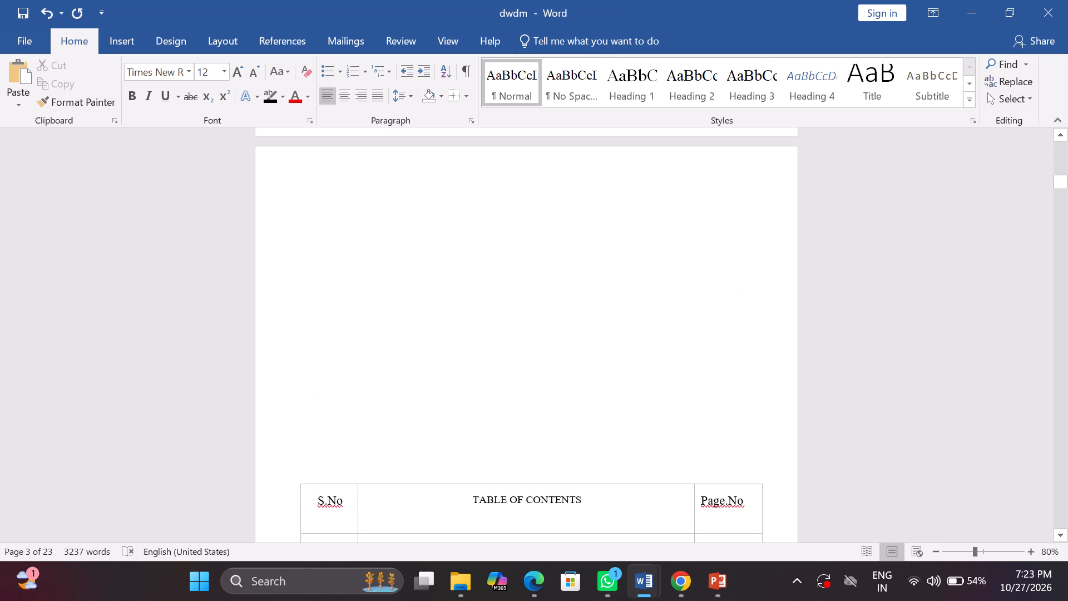
key(BackSpace)
key(BackSpace)
key(BackSpace)
key(BackSpace)
key(BackSpace)
key(BackSpace)
key(BackSpace)
key(BackSpace)
key(BackSpace)
key(BackSpace)
key(BackSpace)
key(BackSpace)
key(BackSpace)
key(BackSpace)
key(BackSpace)
key(BackSpace)
key(BackSpace)
key(BackSpace)
key(BackSpace)
key(BackSpace)
key(BackSpace)
key(BackSpace)
key(BackSpace)
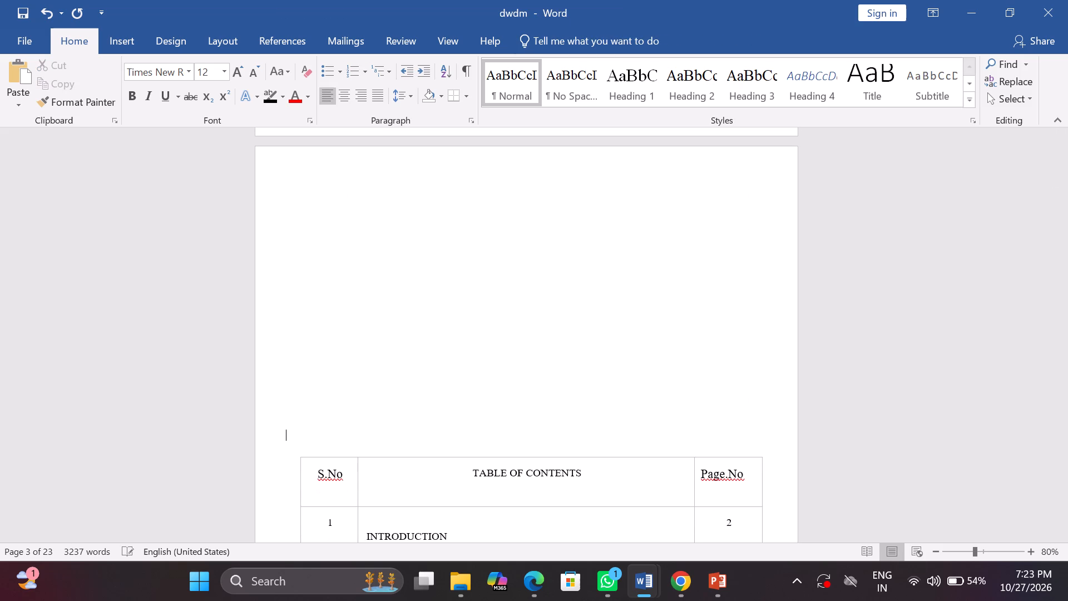
key(BackSpace)
key(BackSpace)
key(BackSpace)
key(BackSpace)
key(BackSpace)
key(BackSpace)
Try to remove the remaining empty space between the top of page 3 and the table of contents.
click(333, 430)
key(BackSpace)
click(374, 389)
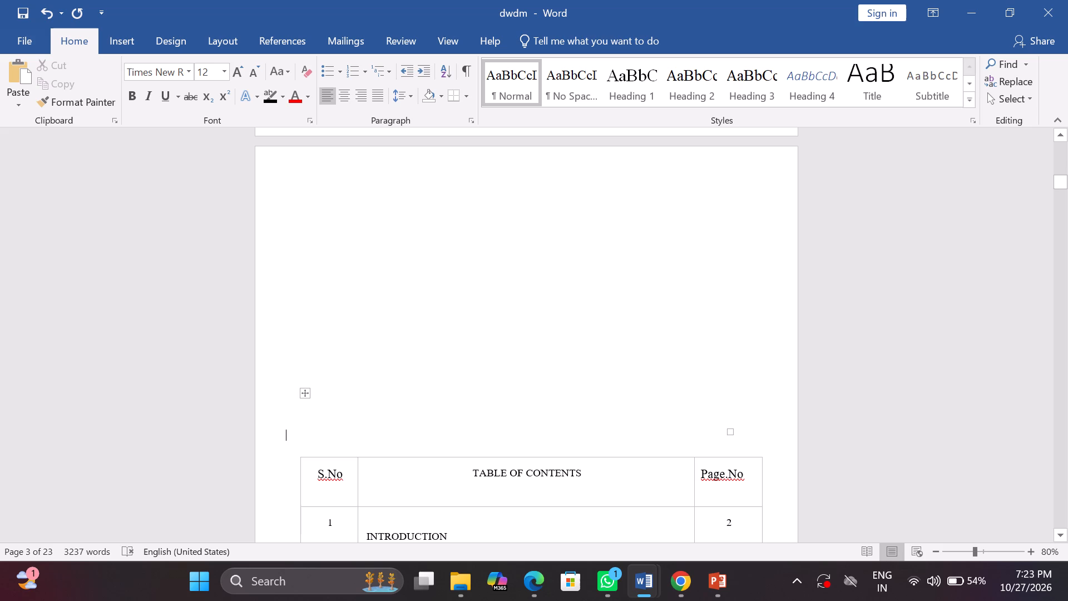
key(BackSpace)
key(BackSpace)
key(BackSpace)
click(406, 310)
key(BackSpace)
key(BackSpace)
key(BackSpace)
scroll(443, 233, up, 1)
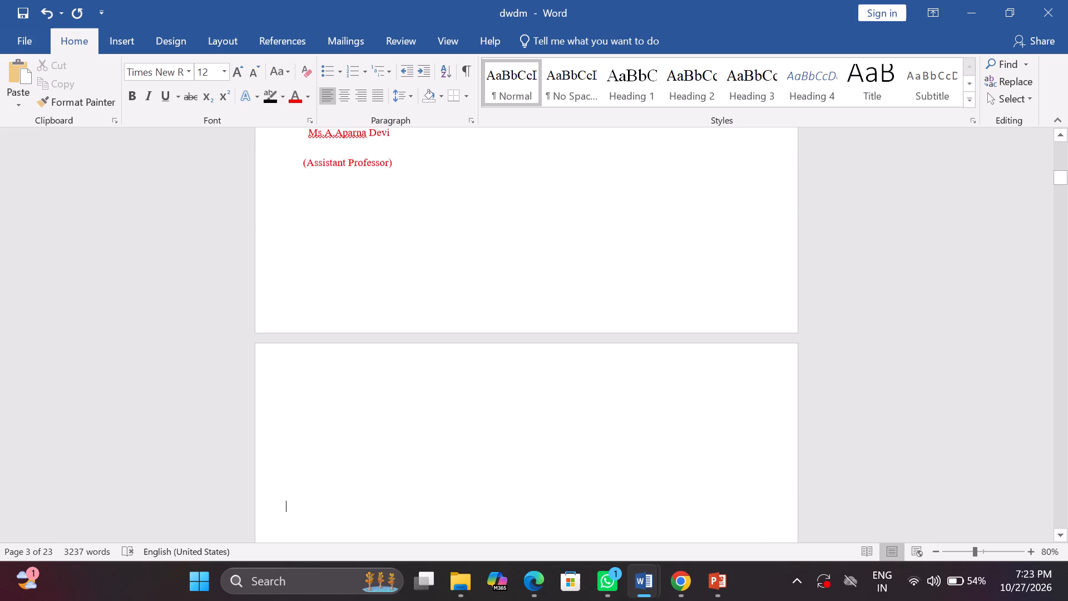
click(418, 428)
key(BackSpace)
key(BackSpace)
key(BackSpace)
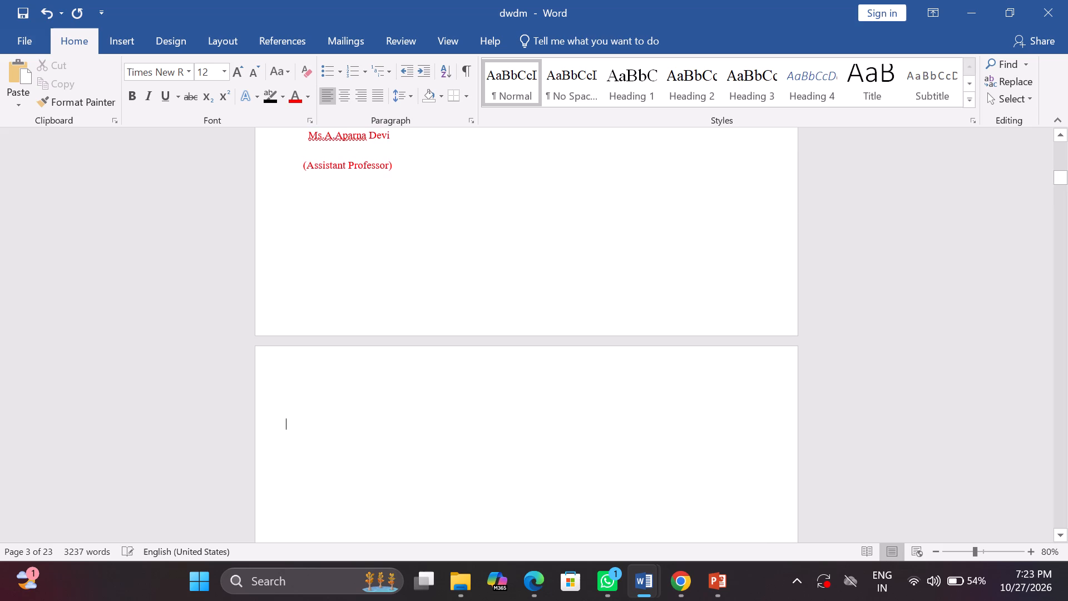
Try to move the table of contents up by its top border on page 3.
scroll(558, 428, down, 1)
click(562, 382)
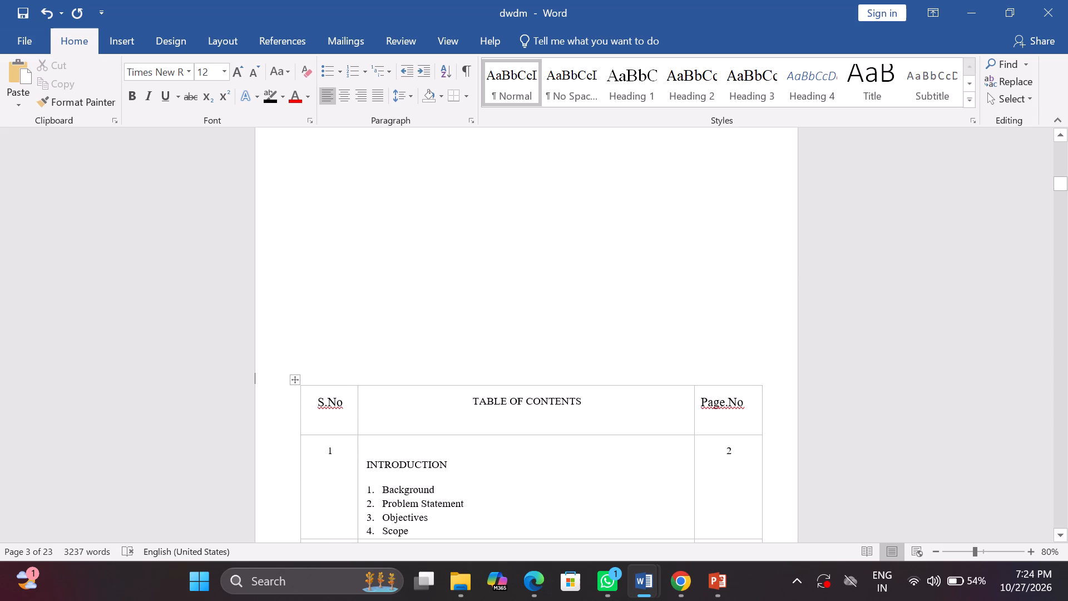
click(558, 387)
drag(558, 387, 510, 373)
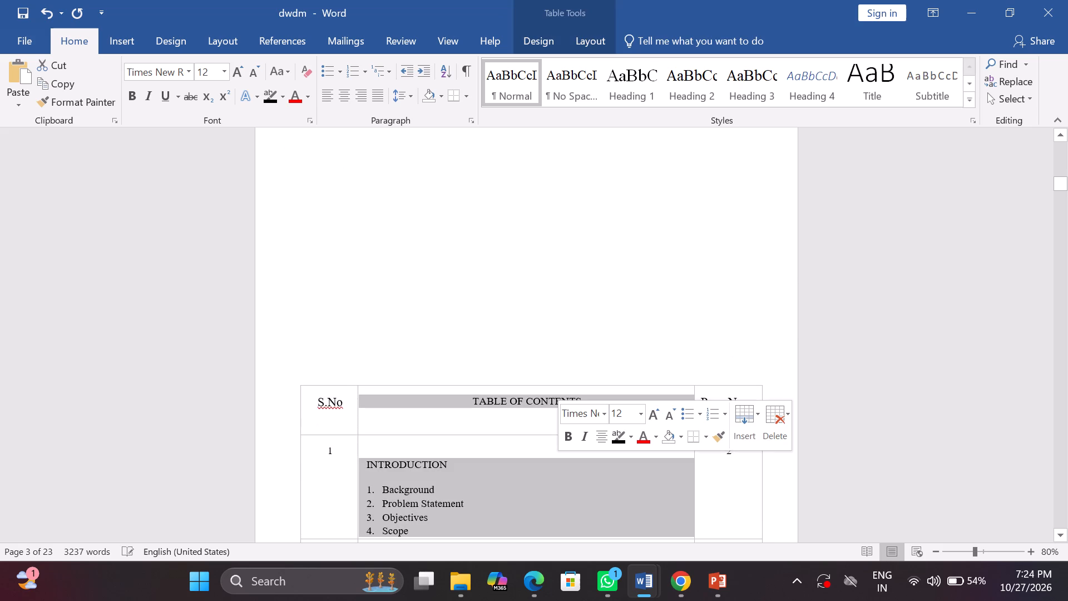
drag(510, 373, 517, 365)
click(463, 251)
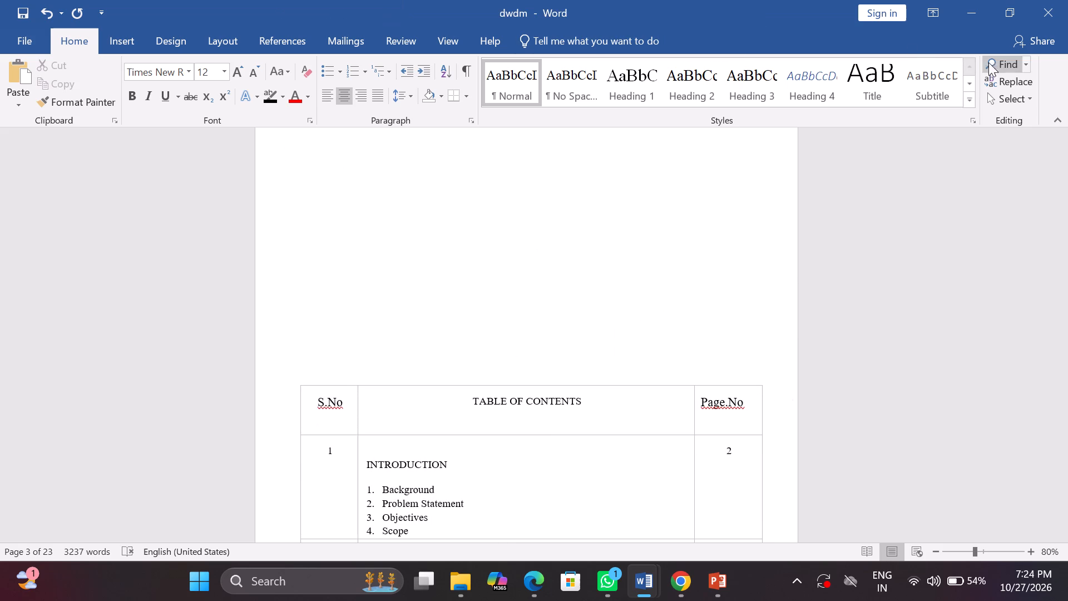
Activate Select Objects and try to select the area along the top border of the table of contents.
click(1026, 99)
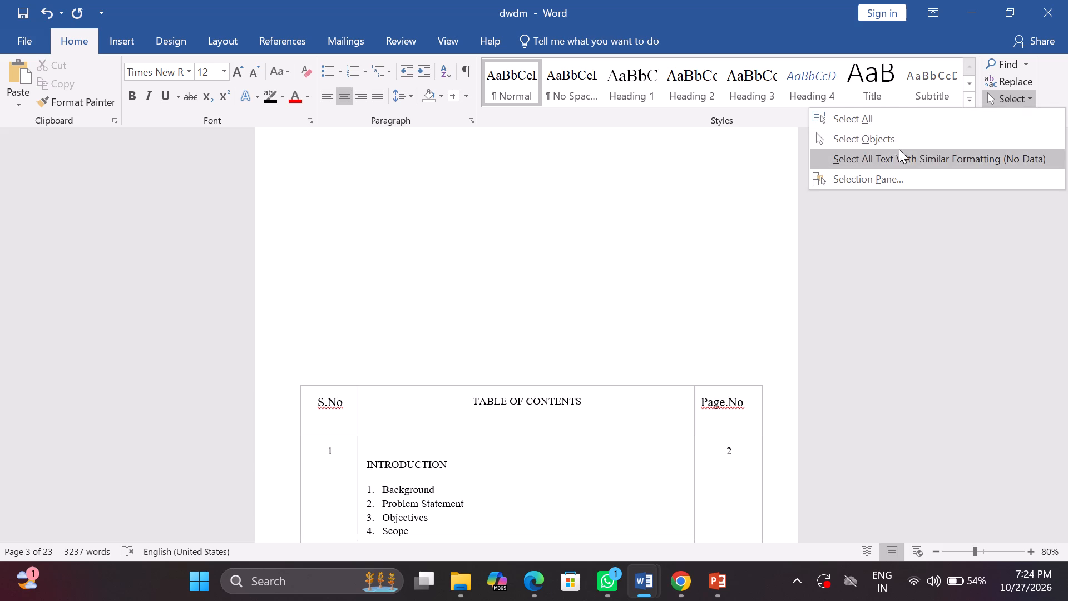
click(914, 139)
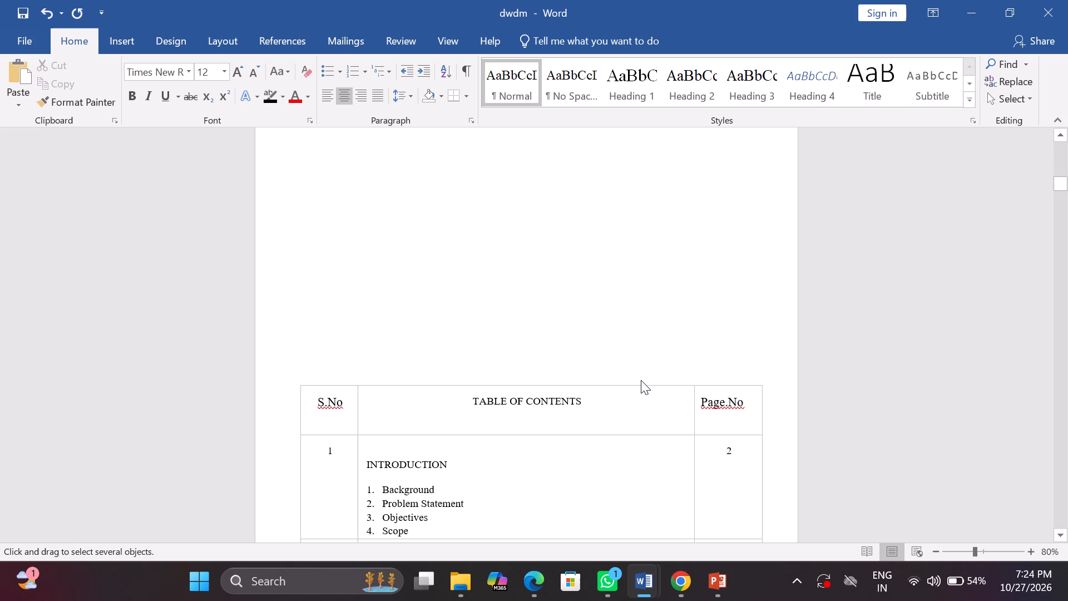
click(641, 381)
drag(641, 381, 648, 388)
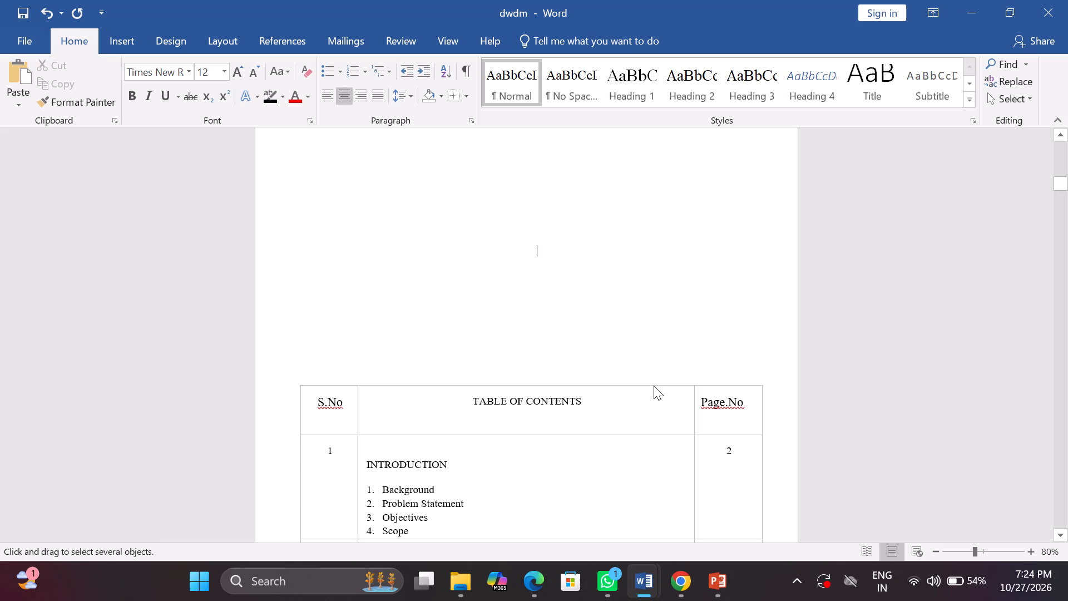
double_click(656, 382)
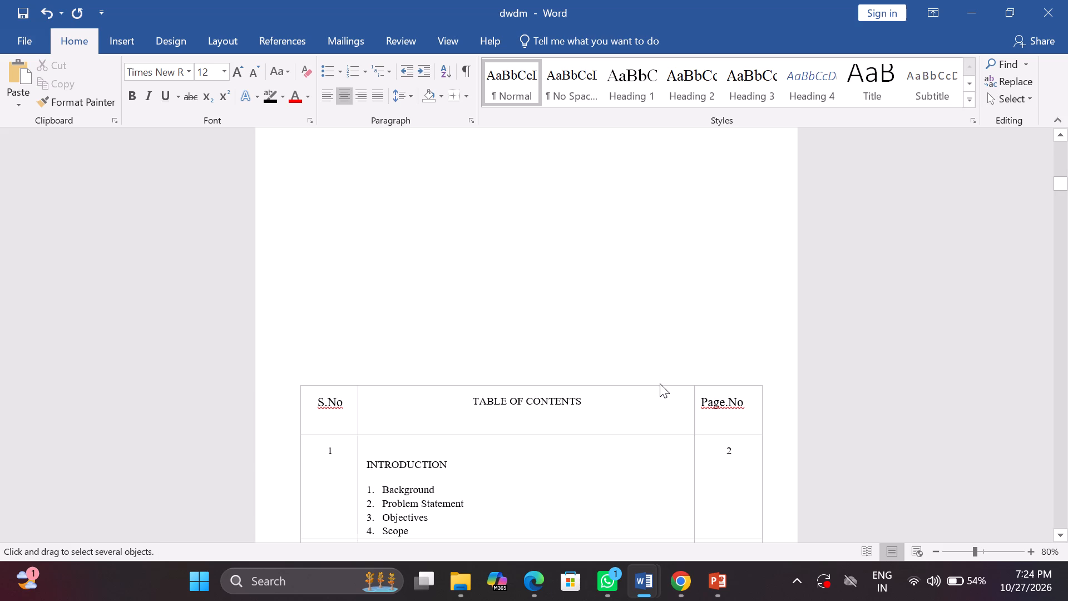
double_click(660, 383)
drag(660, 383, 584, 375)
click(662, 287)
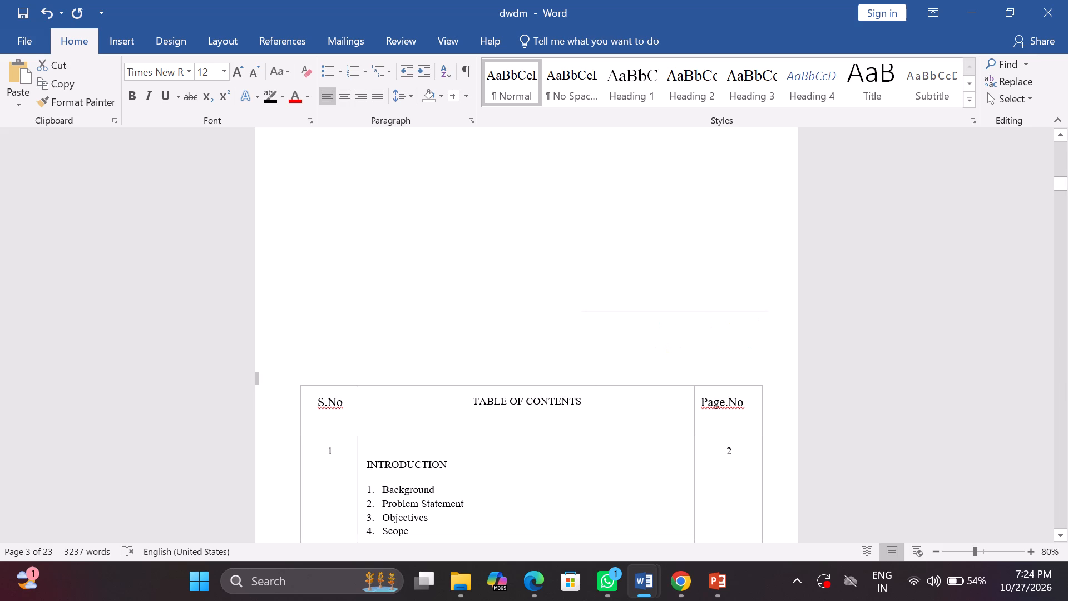
Examine the report from the table of contents and abstract through to the last reference page.
scroll(647, 328, down, 2)
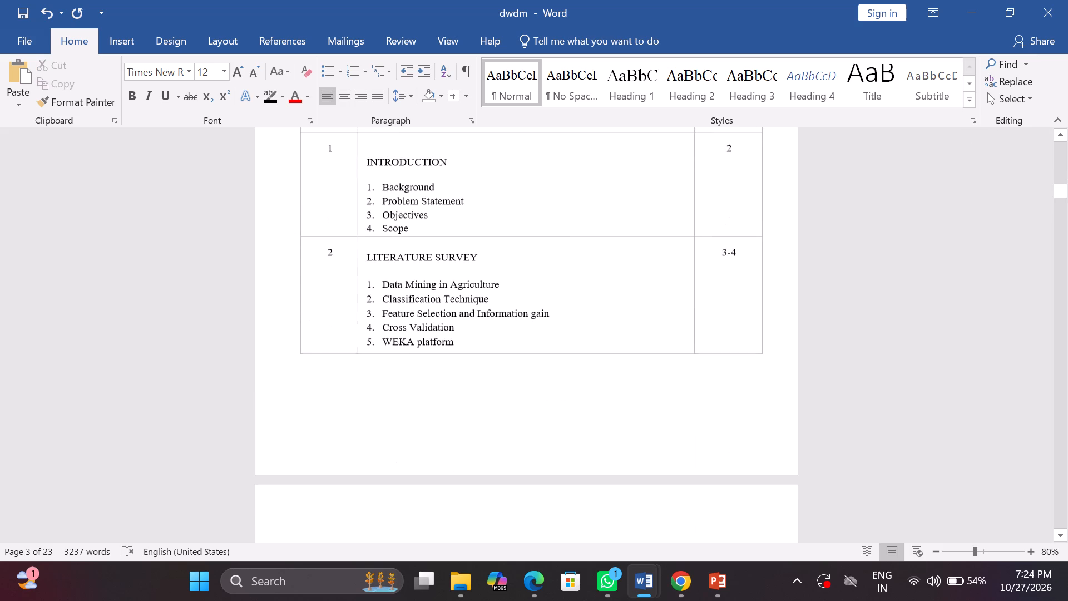
scroll(647, 328, down, 2)
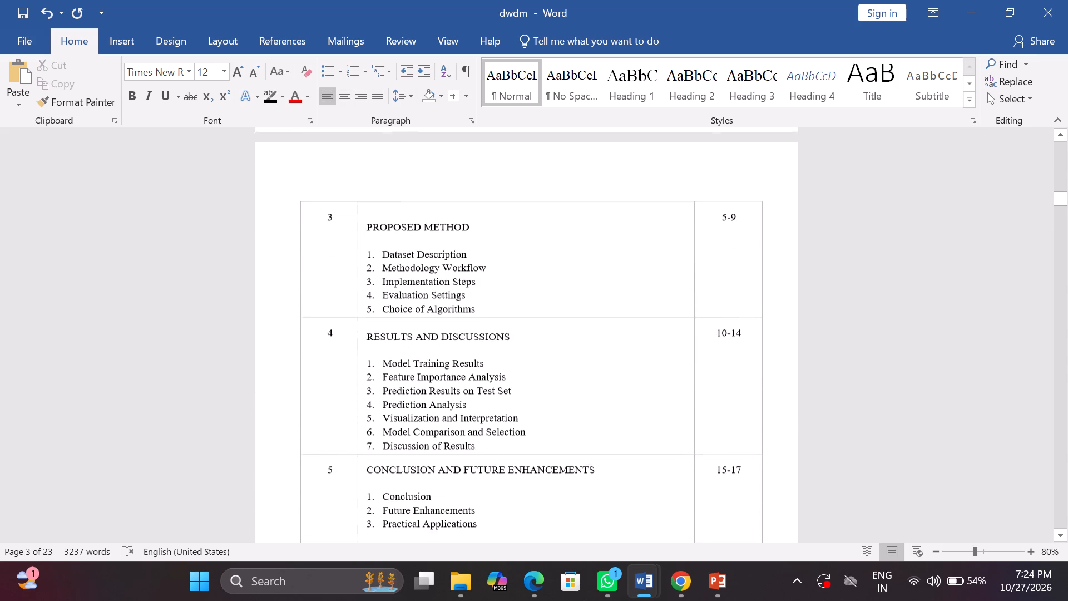
scroll(647, 328, down, 3)
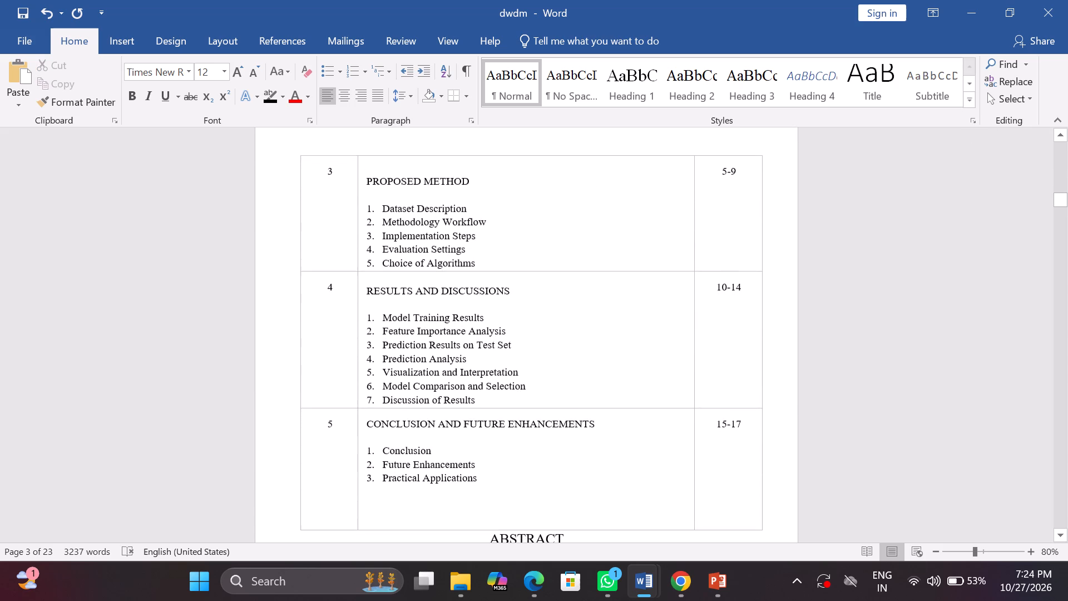
scroll(647, 328, down, 2)
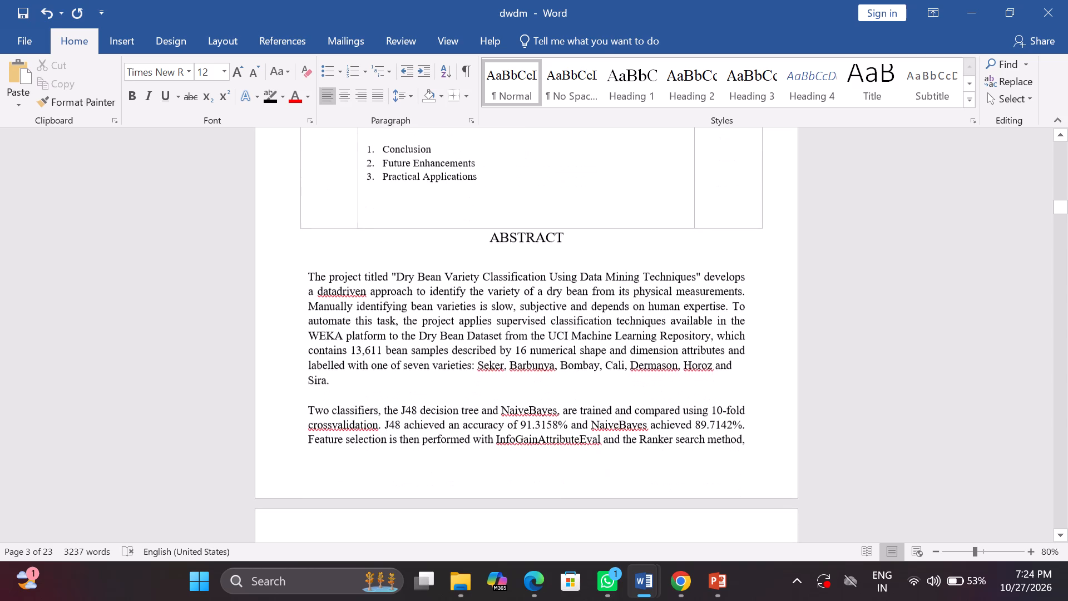
scroll(647, 328, down, 2)
scroll(647, 328, up, 1)
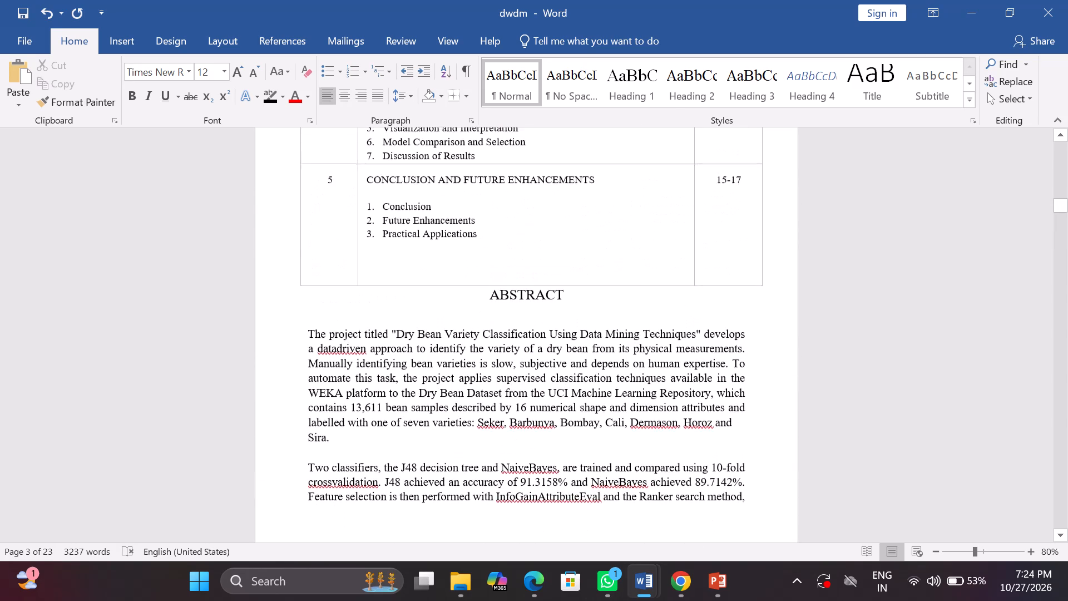
scroll(647, 328, up, 1)
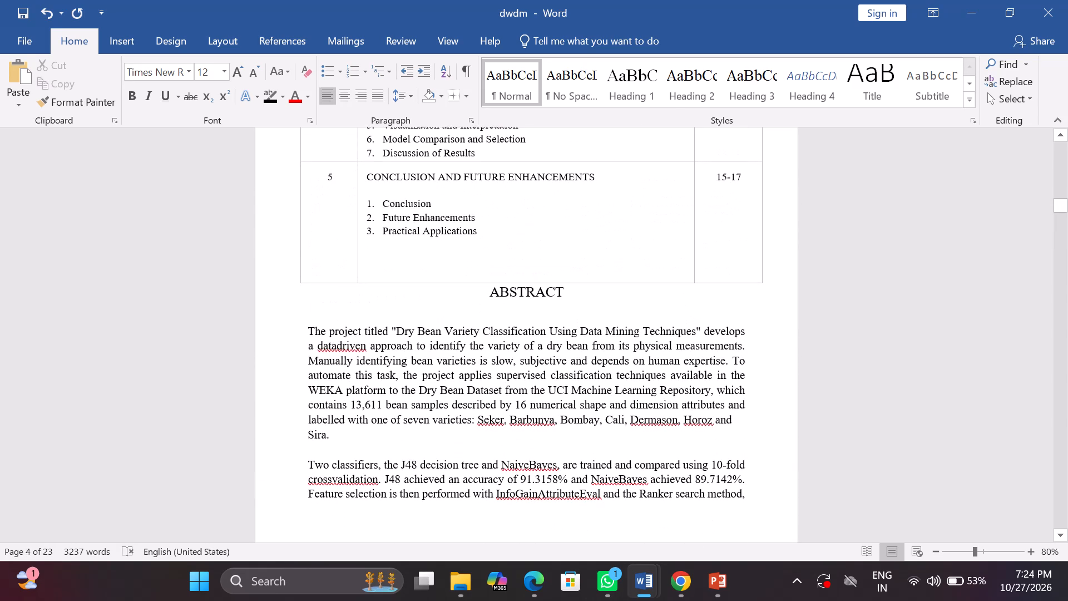
scroll(647, 328, down, 5)
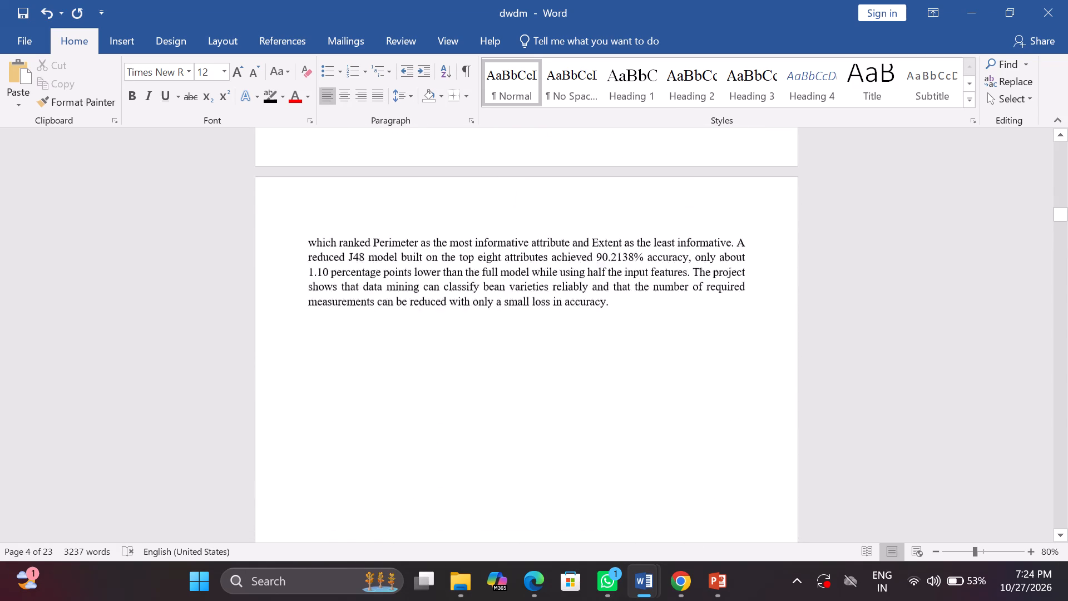
scroll(647, 328, down, 5)
scroll(647, 328, down, 20)
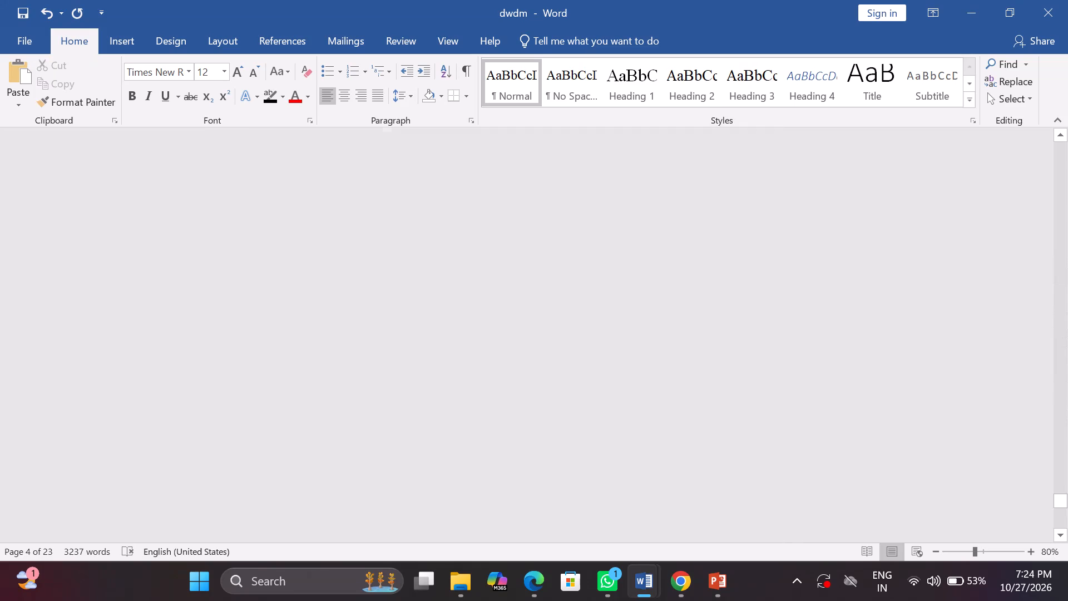
scroll(647, 328, down, 15)
scroll(647, 328, up, 4)
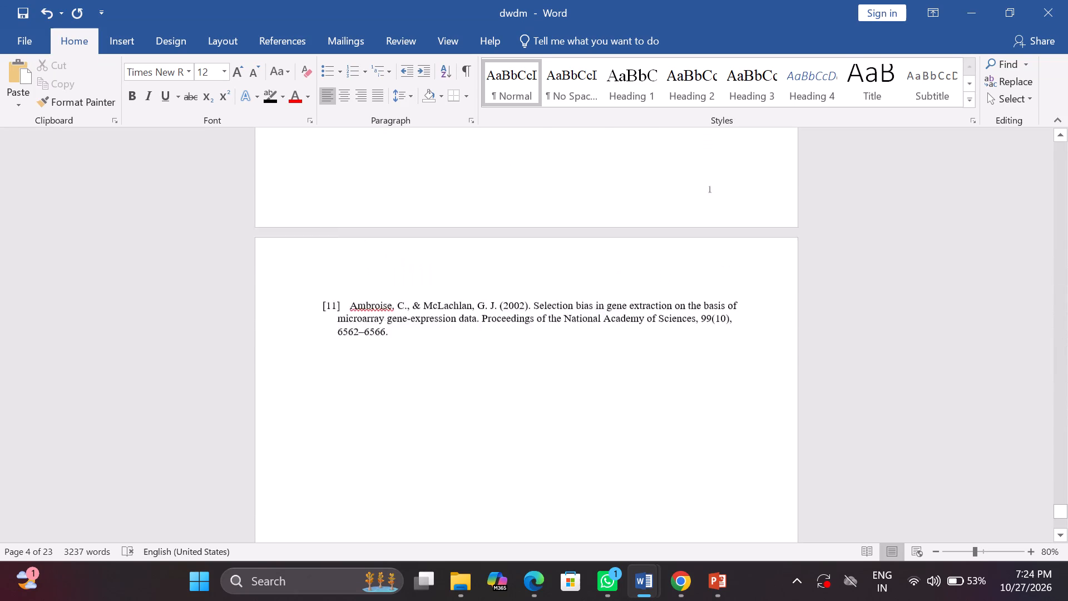
Examine the cover page, the certificate page and the blank area above the table of contents.
scroll(647, 328, up, 1)
scroll(647, 328, up, 20)
scroll(647, 328, up, 15)
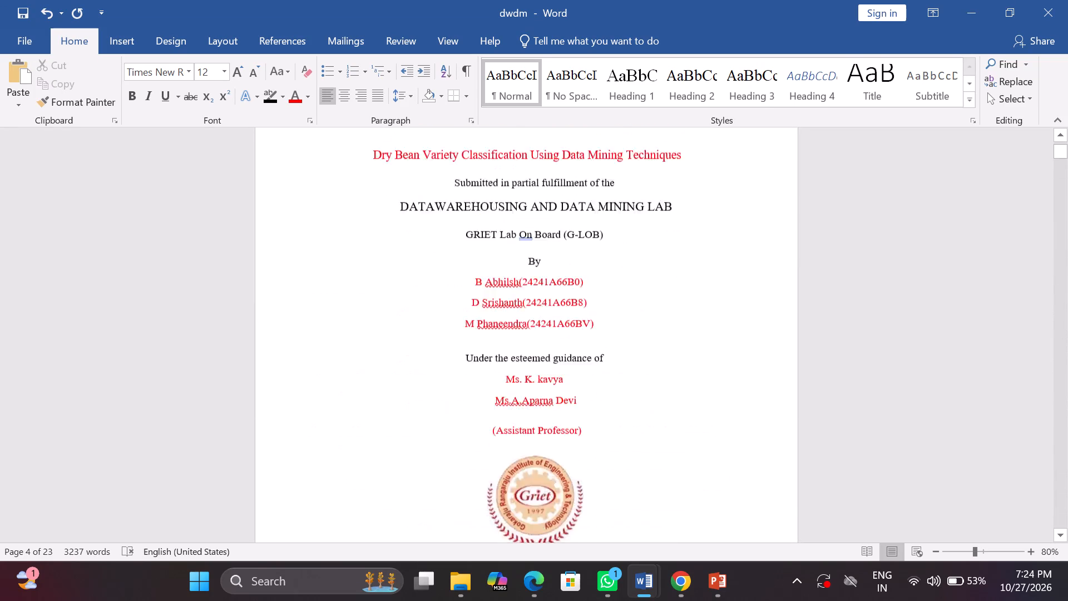
scroll(647, 328, up, 12)
scroll(647, 328, down, 4)
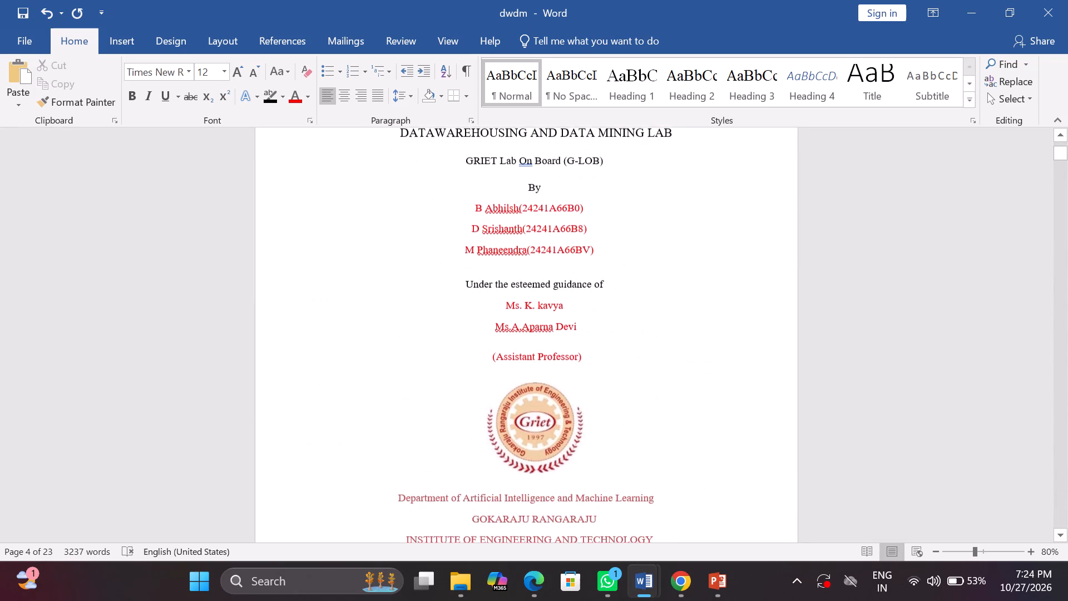
scroll(647, 328, down, 4)
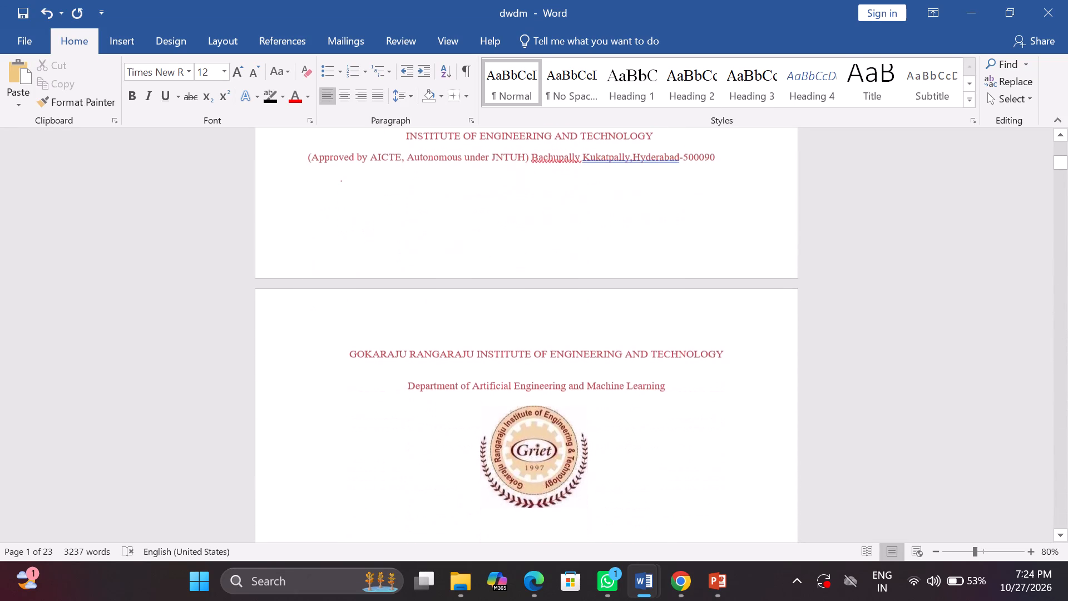
scroll(647, 328, down, 3)
scroll(647, 328, up, 4)
scroll(647, 328, down, 1)
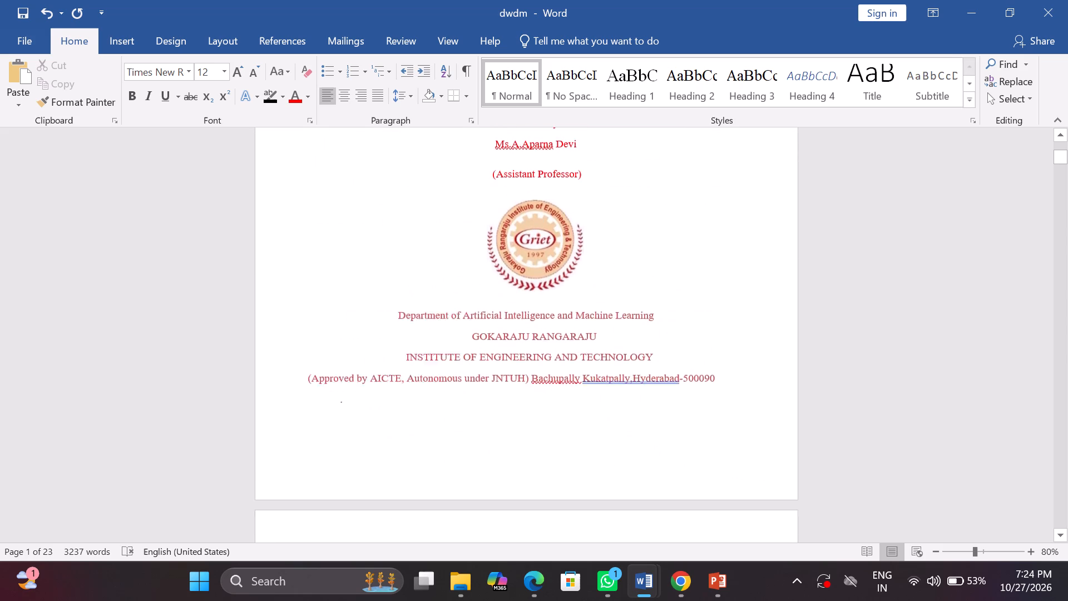
scroll(647, 328, down, 8)
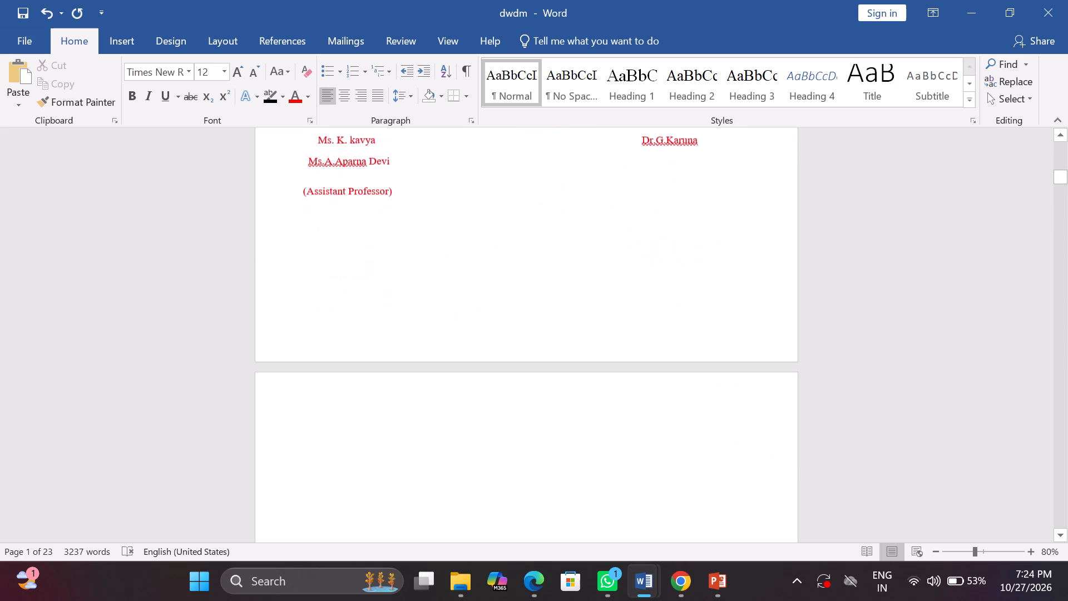
scroll(647, 328, down, 2)
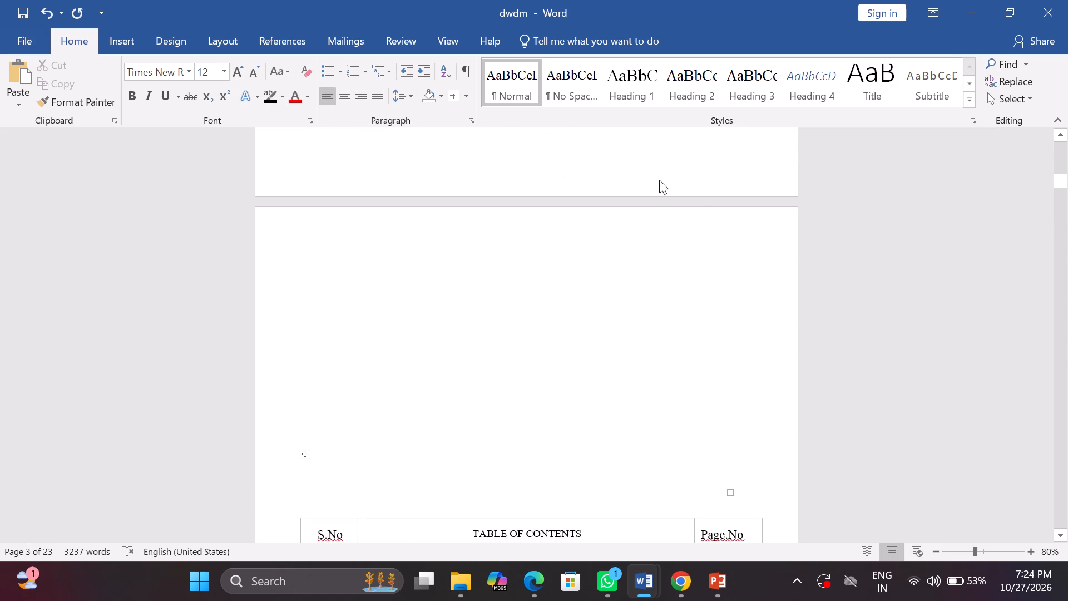
scroll(580, 310, down, 1)
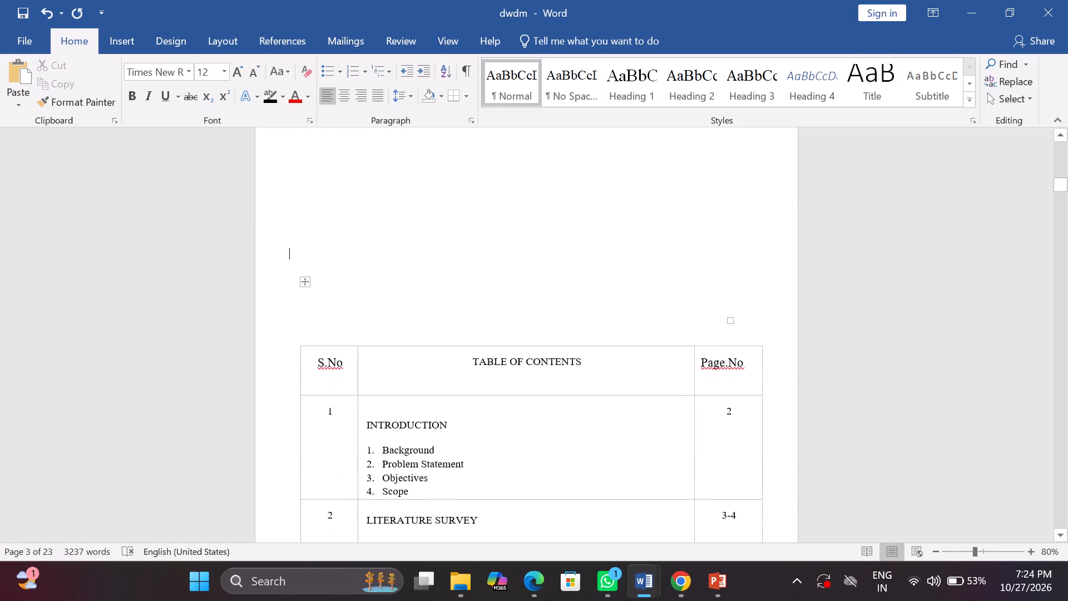
Save a copy of the report as a Word document named dwdm 1 in the Downloads folder.
scroll(580, 310, down, 1)
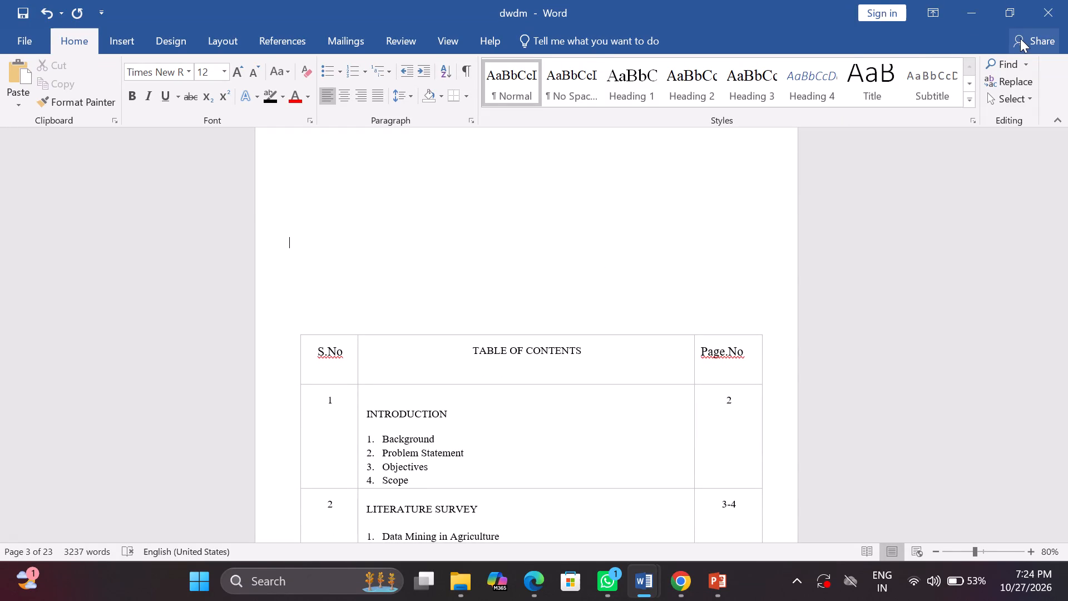
click(19, 6)
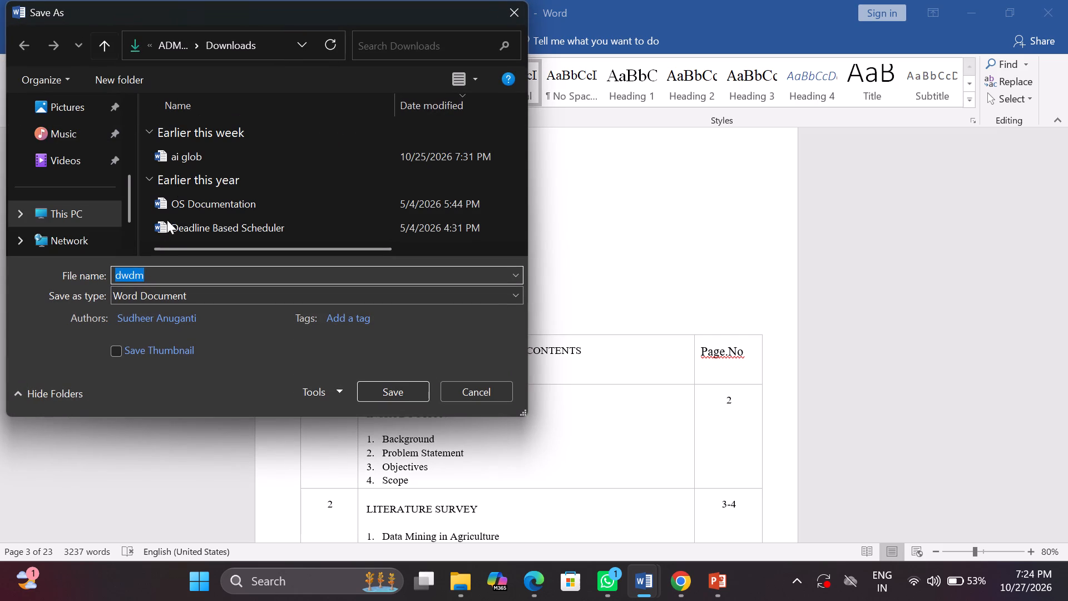
click(171, 269)
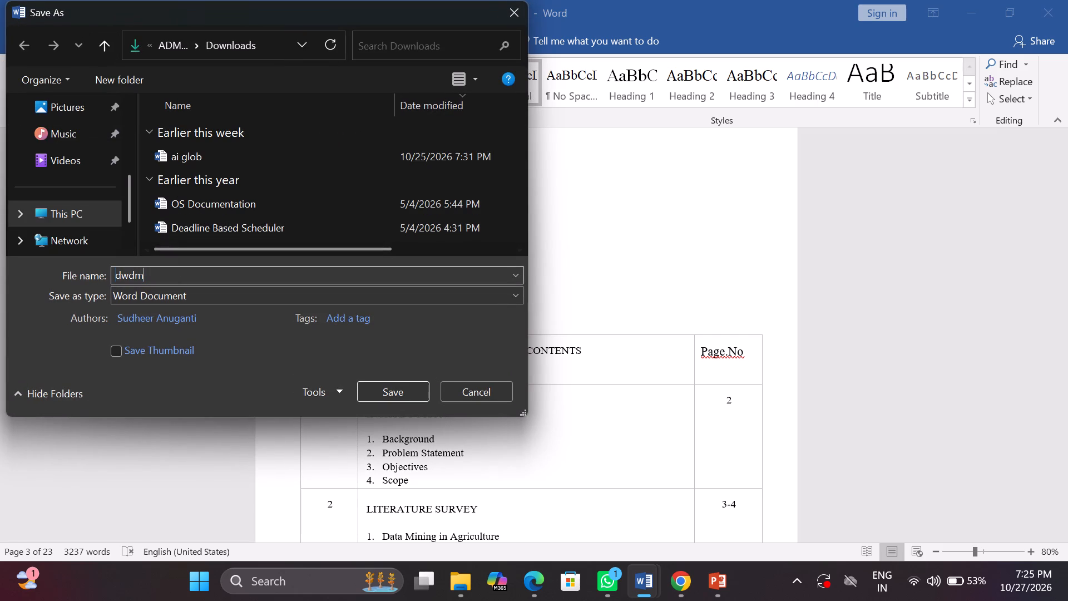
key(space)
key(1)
click(402, 392)
Switch to File Explorer and open the dwdm 1 Word document from the recent files.
double_click(458, 579)
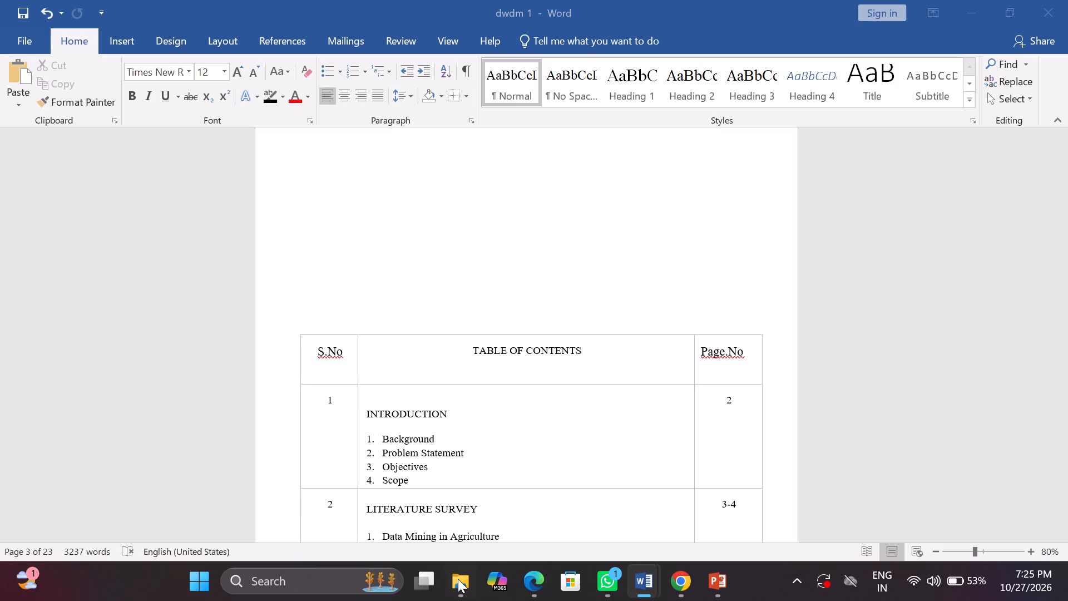
click(458, 579)
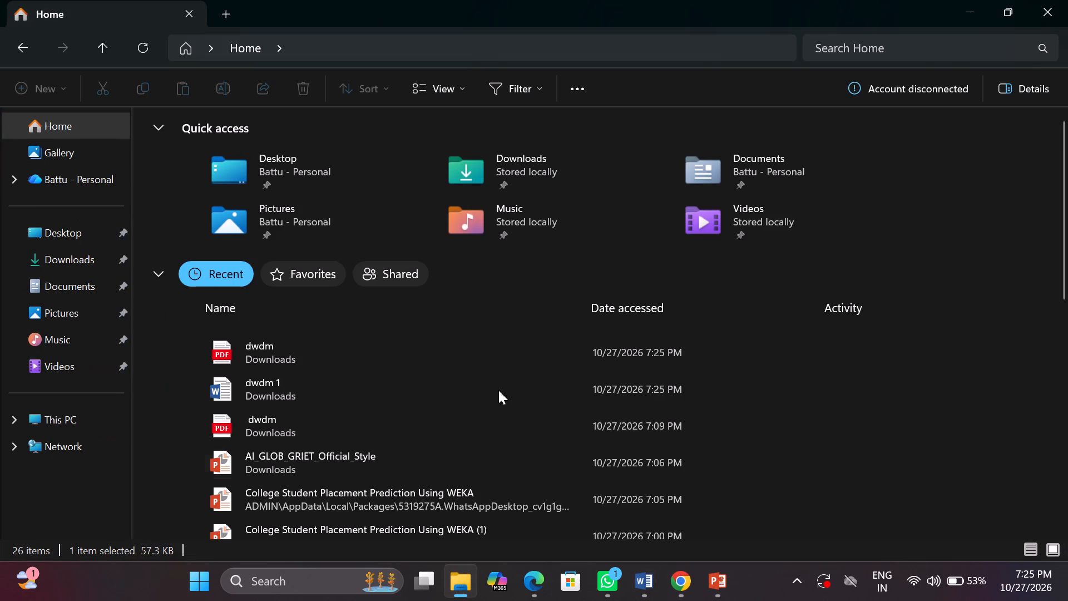
double_click(412, 393)
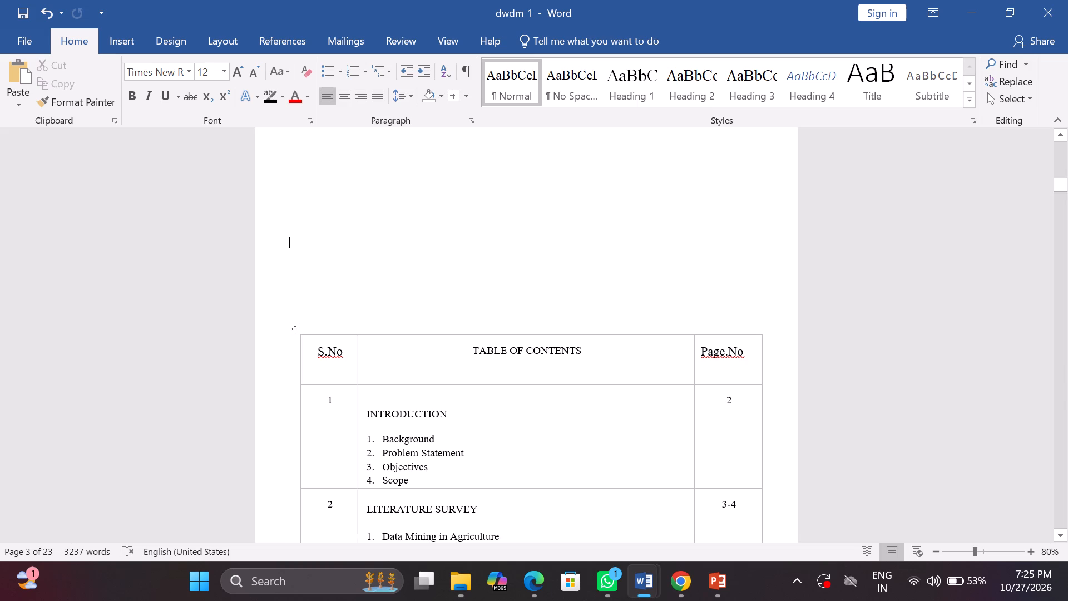
Examine the cover page, the certificate page and the table of contents in the reopened dwdm 1 document.
scroll(518, 318, up, 16)
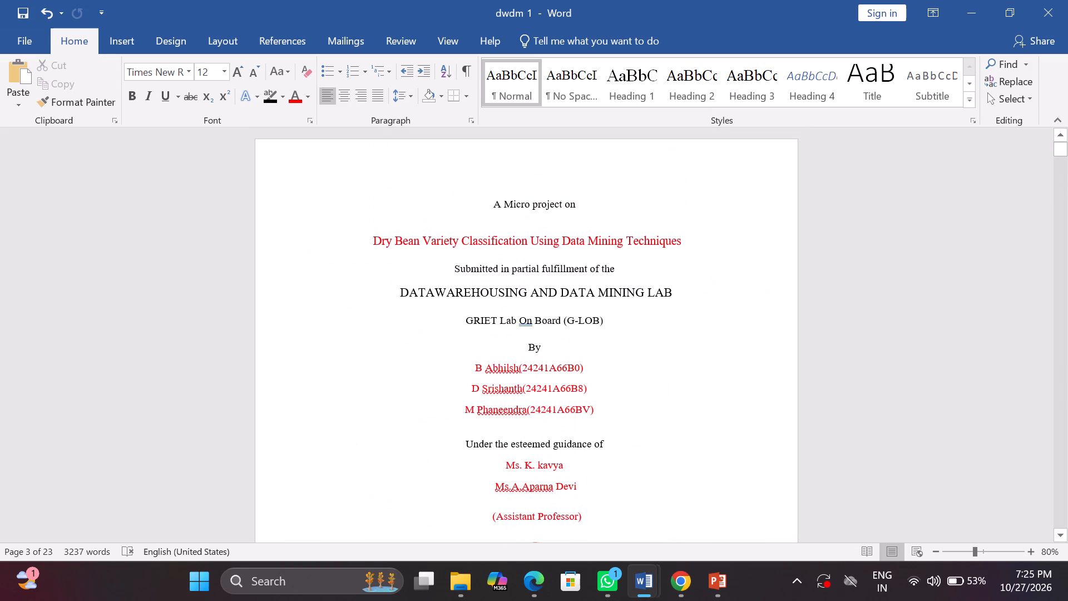
scroll(518, 318, down, 1)
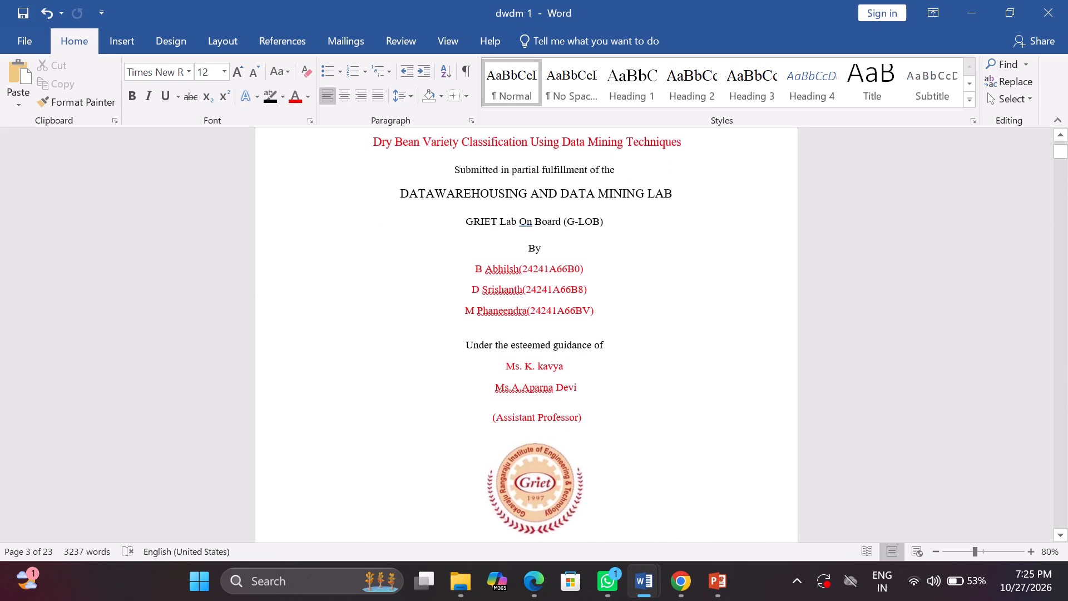
scroll(518, 318, down, 4)
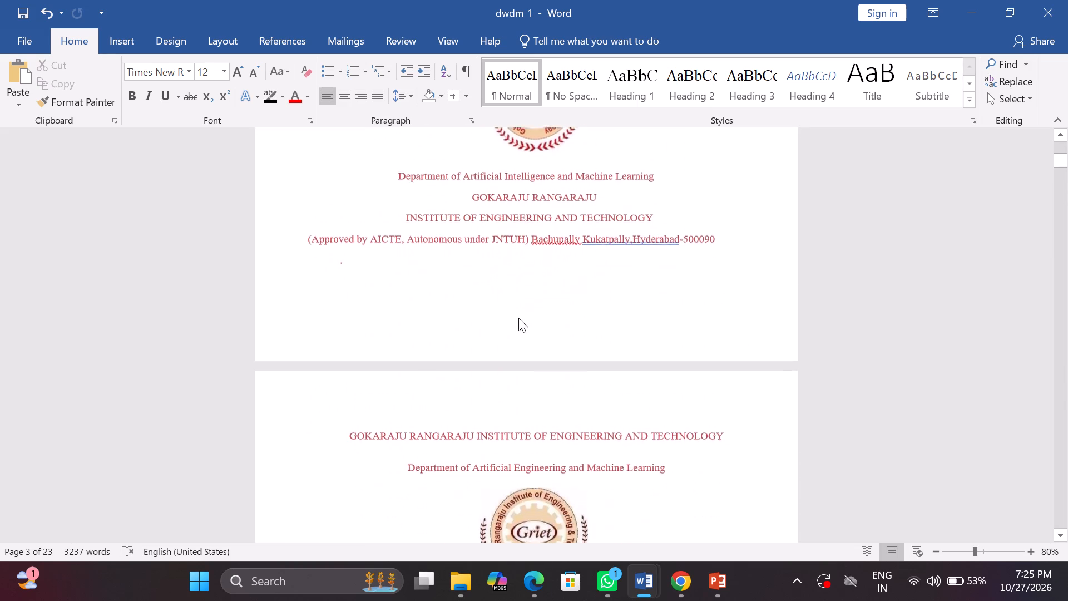
scroll(518, 318, down, 4)
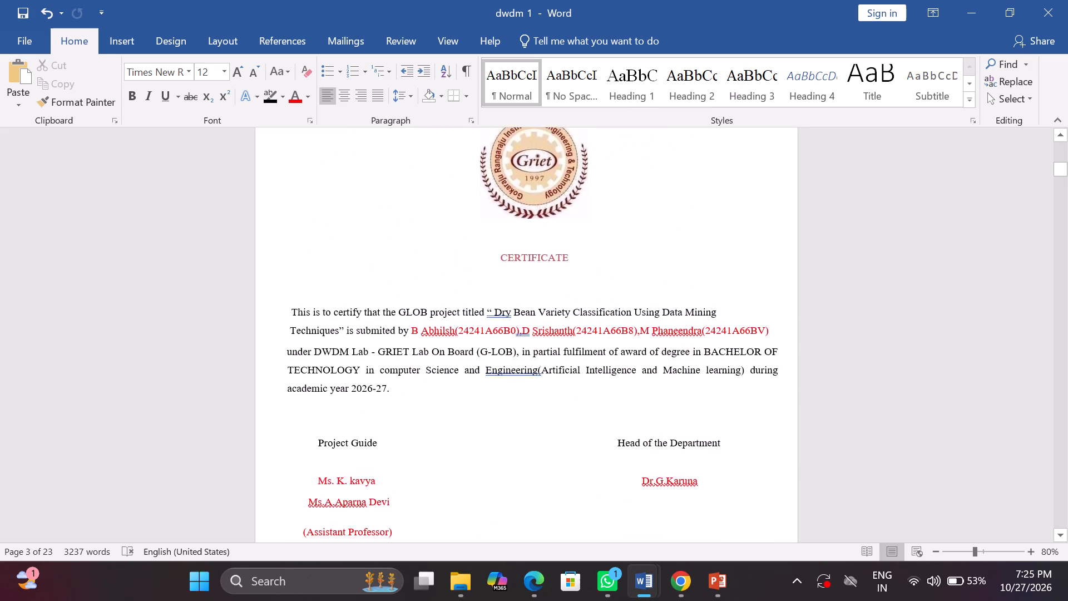
scroll(518, 318, down, 2)
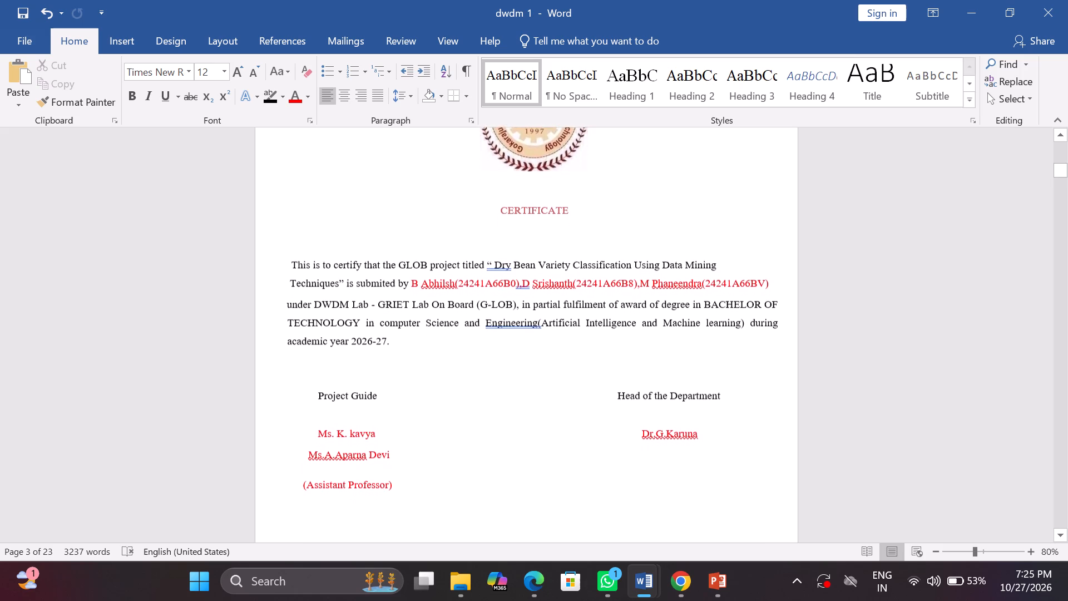
scroll(518, 318, down, 2)
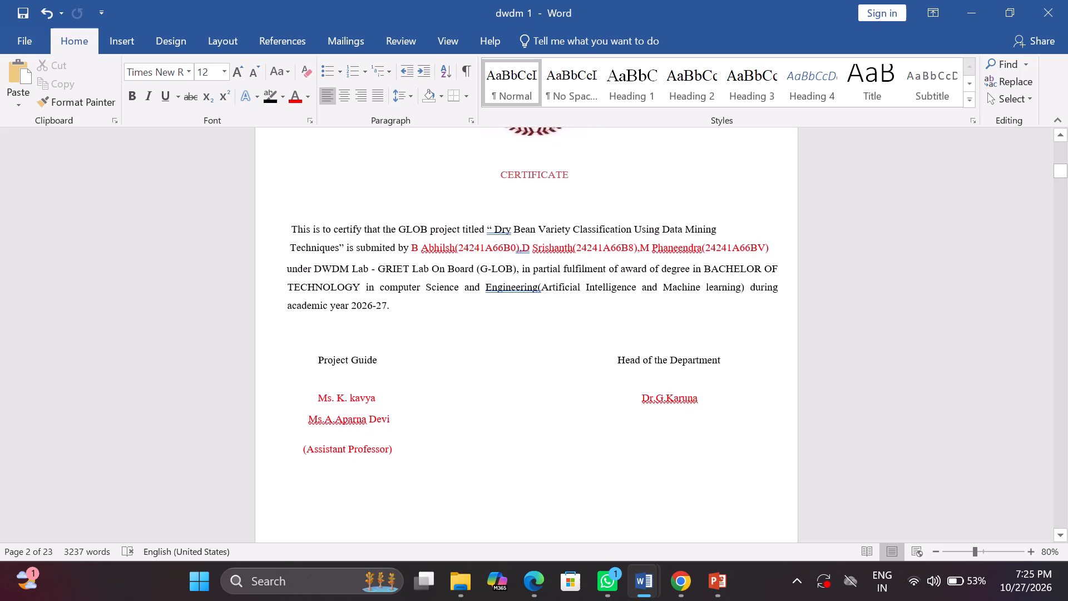
scroll(518, 318, down, 6)
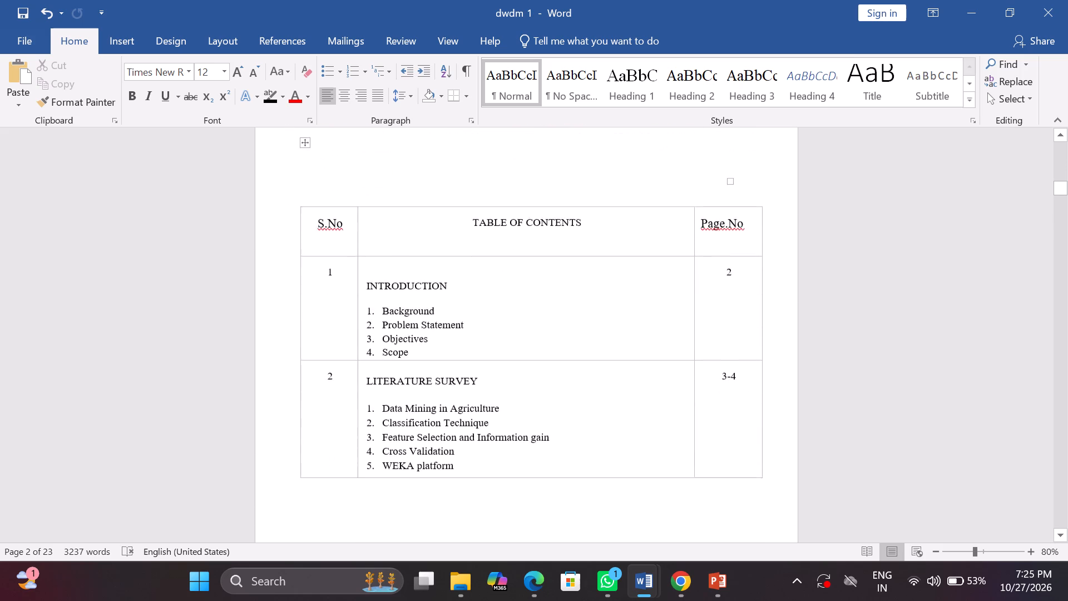
scroll(518, 318, down, 1)
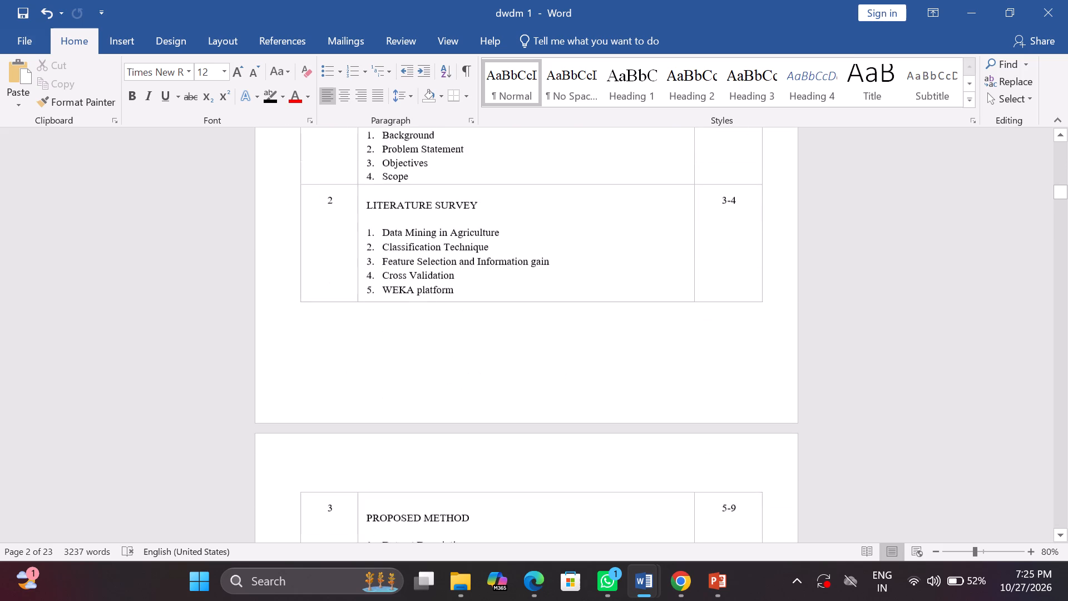
scroll(518, 318, down, 1)
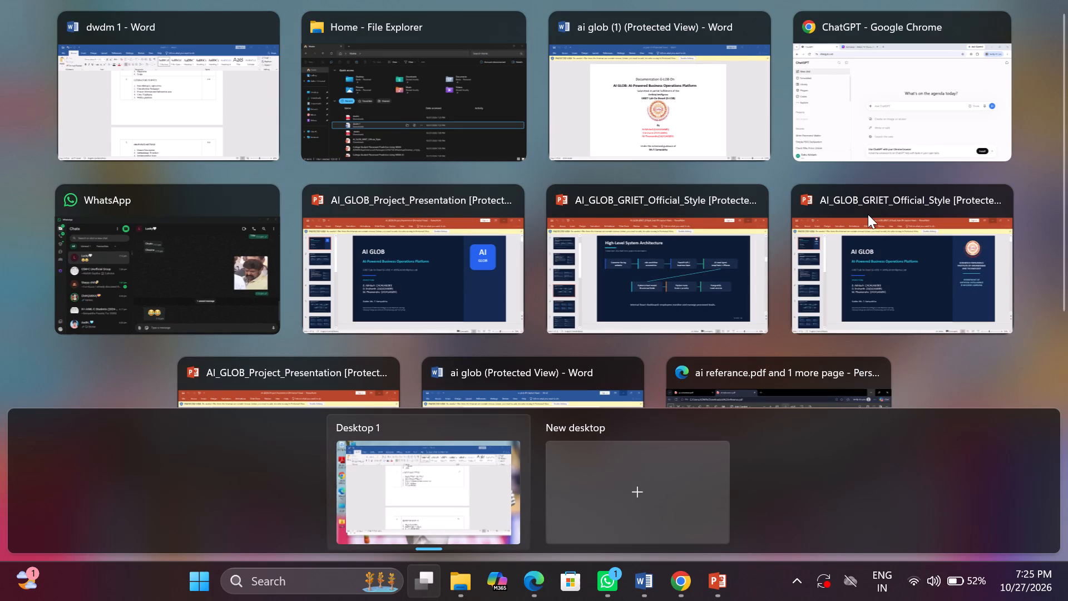
click(214, 125)
scroll(470, 317, up, 3)
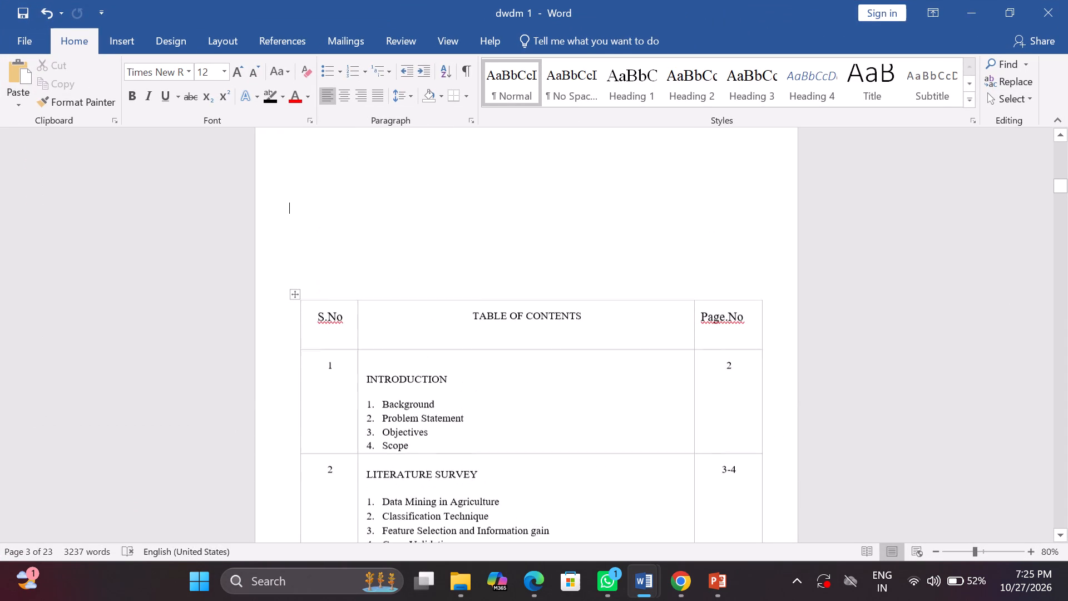
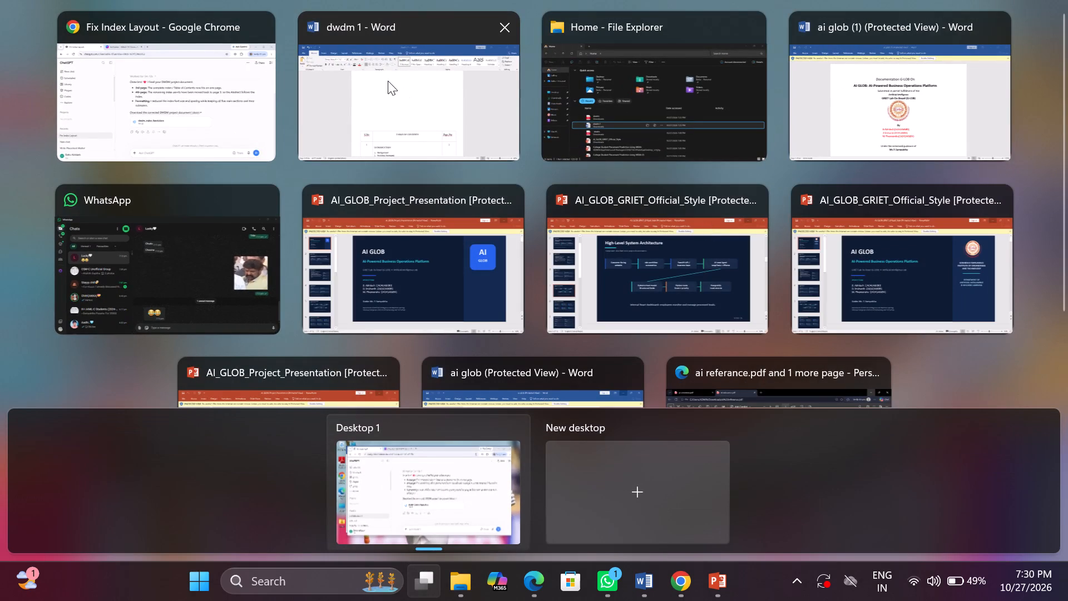
Switch to the dwdm 1 document in Word and examine the table of contents layout on pages 3 and 4.
click(400, 89)
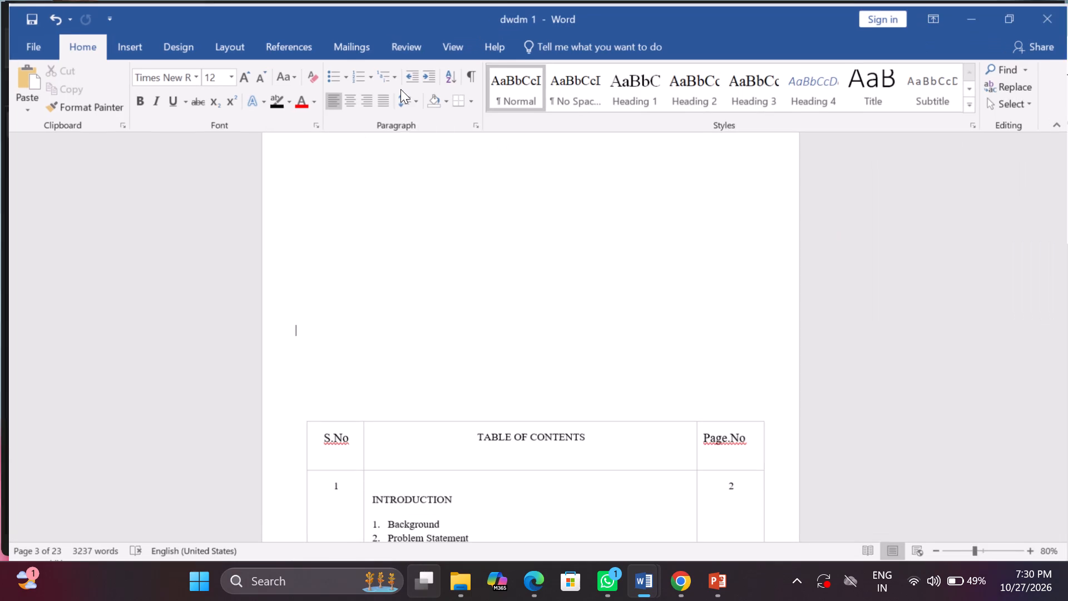
scroll(510, 247, up, 5)
scroll(510, 247, down, 2)
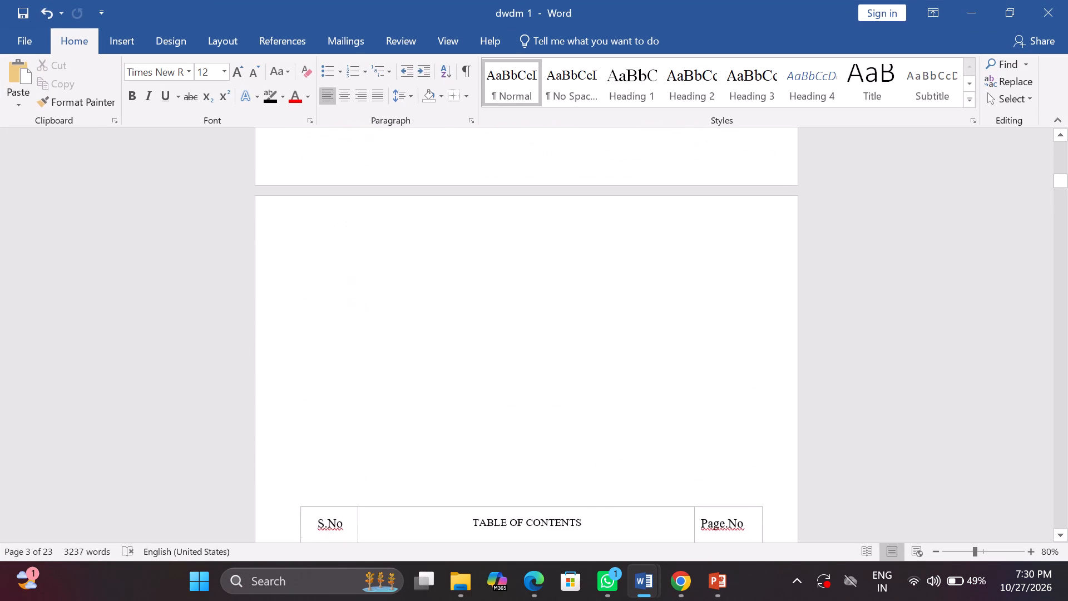
scroll(510, 247, down, 1)
ctrl+scroll(510, 247, down, 1)
scroll(517, 298, down, 1)
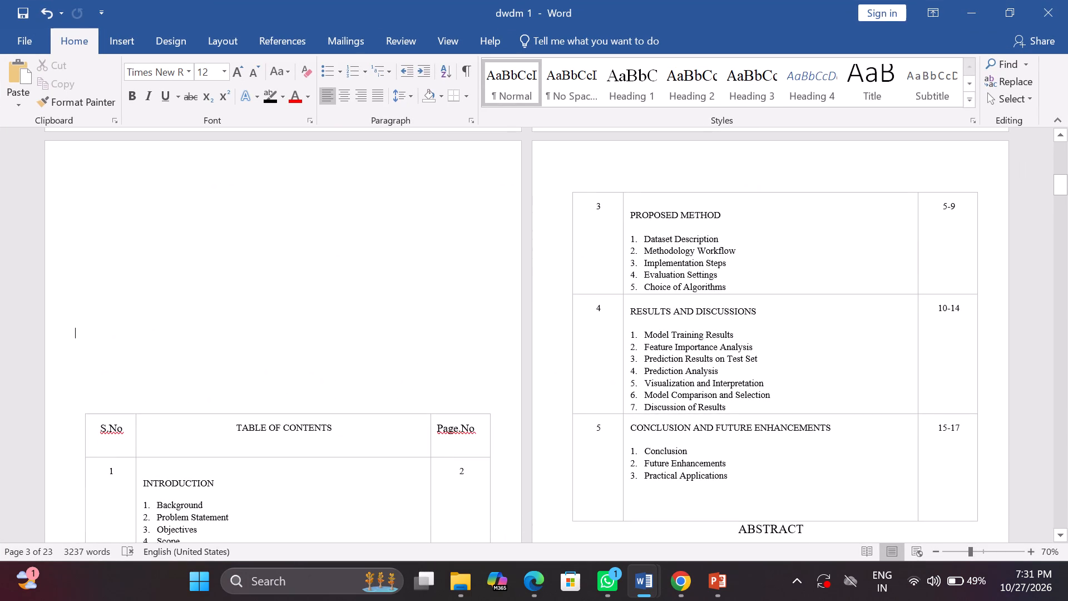
ctrl+scroll(517, 298, up, 1)
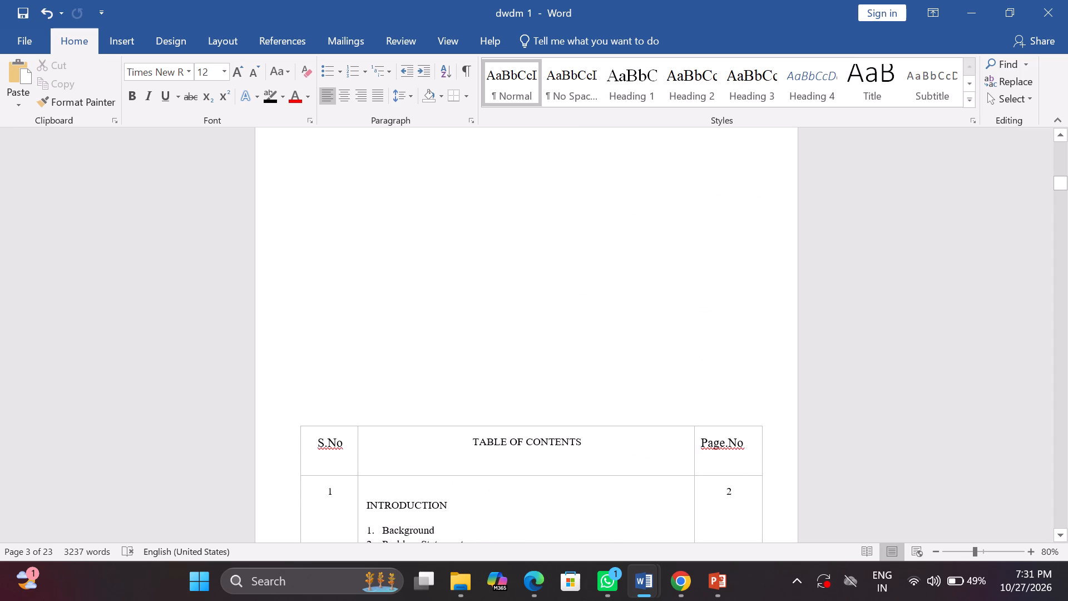
scroll(491, 304, down, 6)
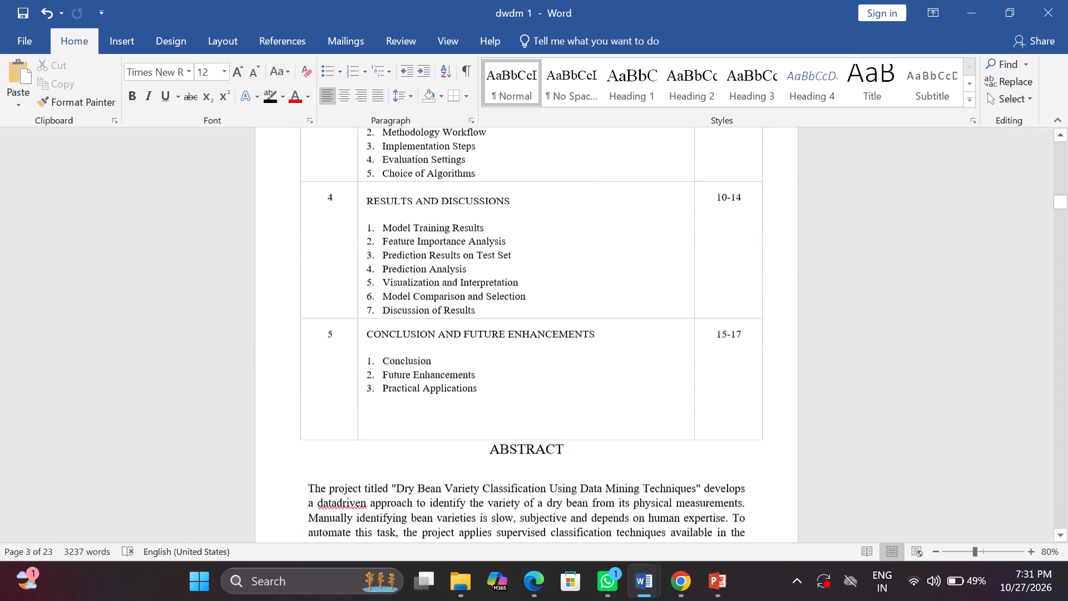
scroll(491, 304, down, 1)
scroll(491, 304, up, 1)
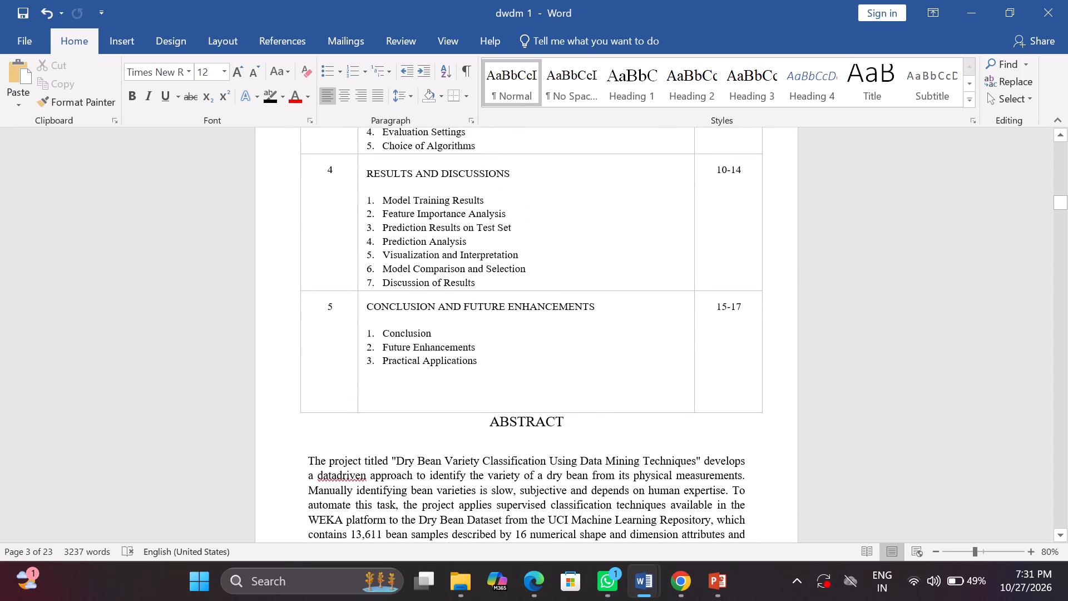
scroll(491, 304, up, 9)
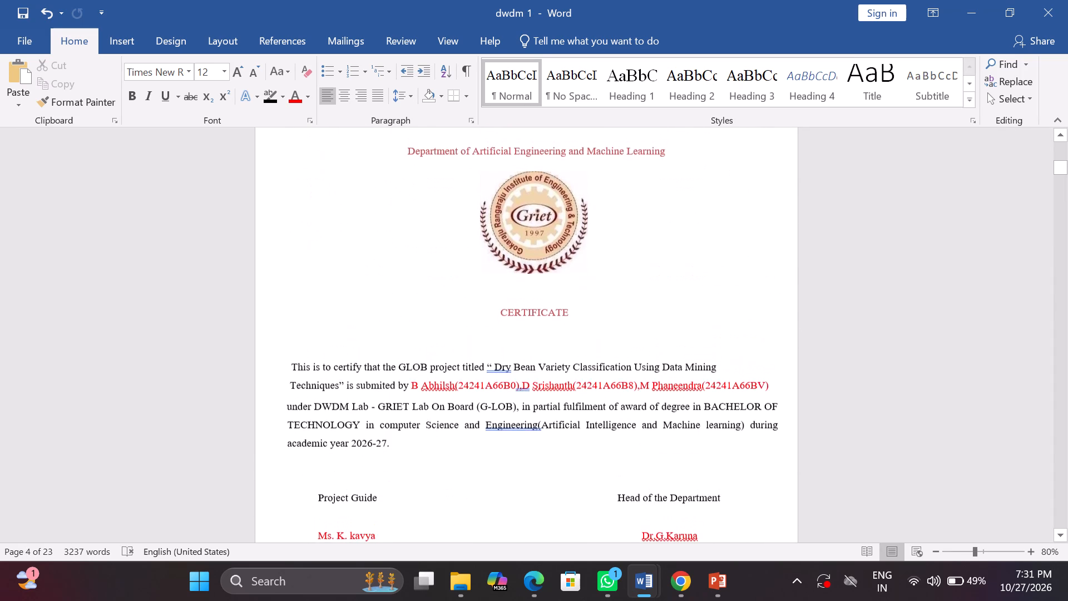
Review the dwdm 1 report from the cover page through the certificate and table of contents to the abstract.
scroll(491, 304, up, 9)
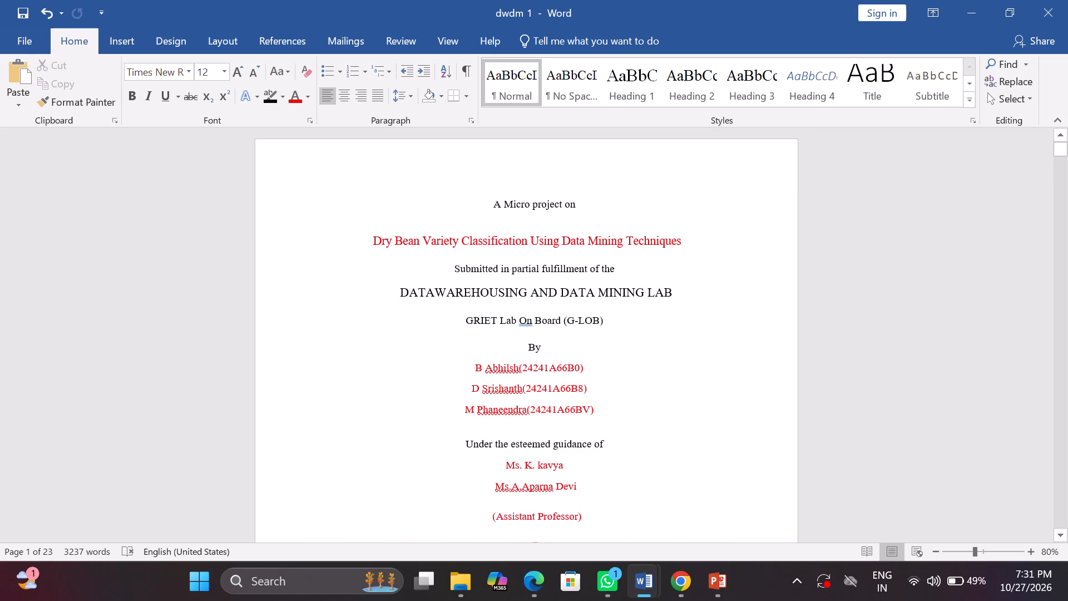
scroll(491, 304, down, 2)
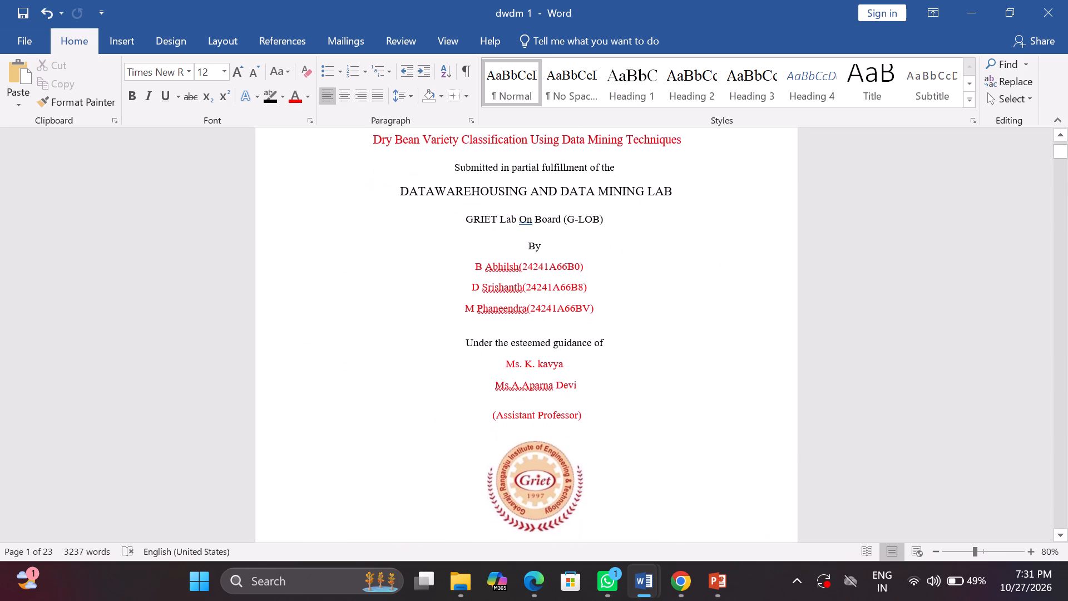
scroll(491, 304, down, 5)
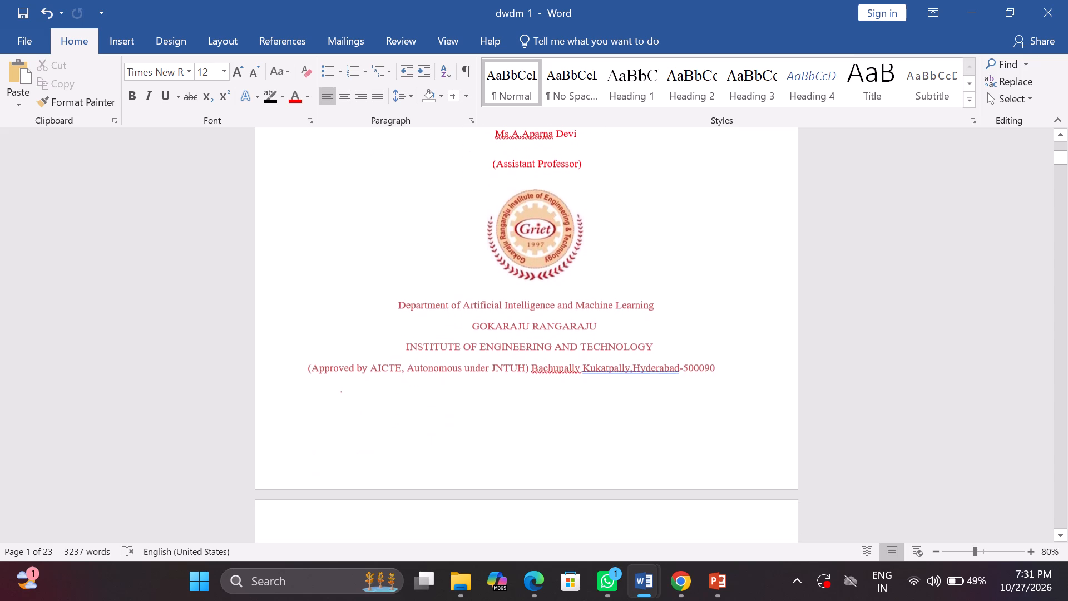
scroll(491, 304, down, 8)
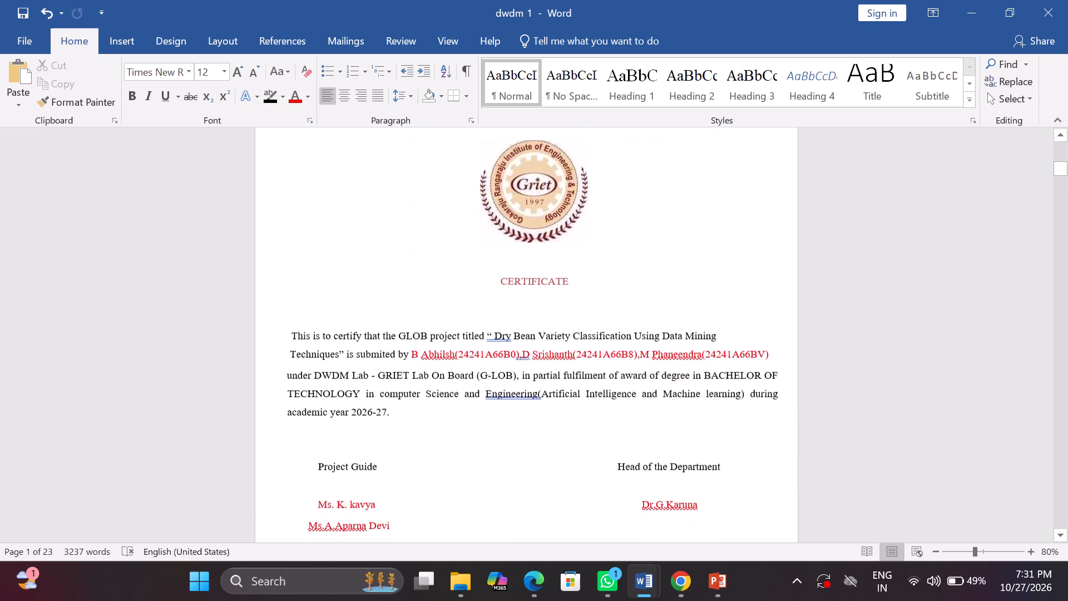
scroll(491, 304, down, 6)
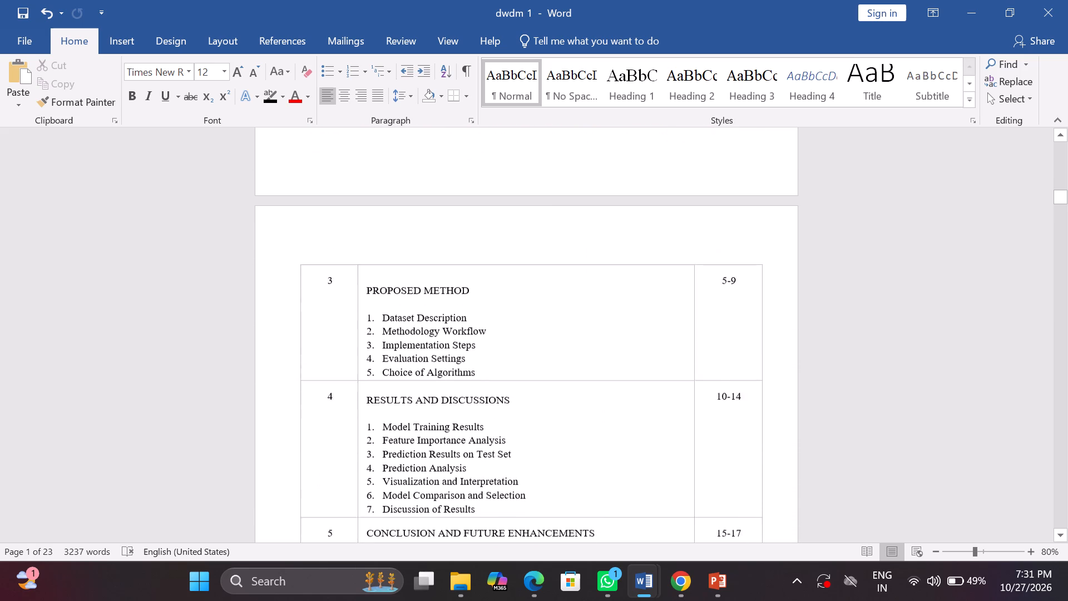
scroll(491, 304, down, 2)
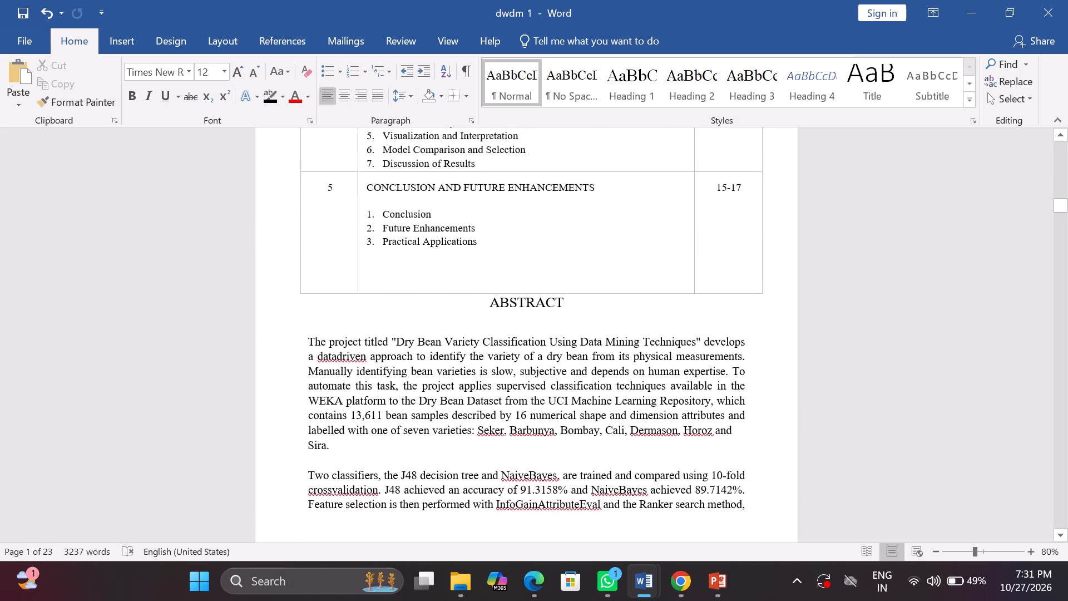
scroll(491, 304, down, 3)
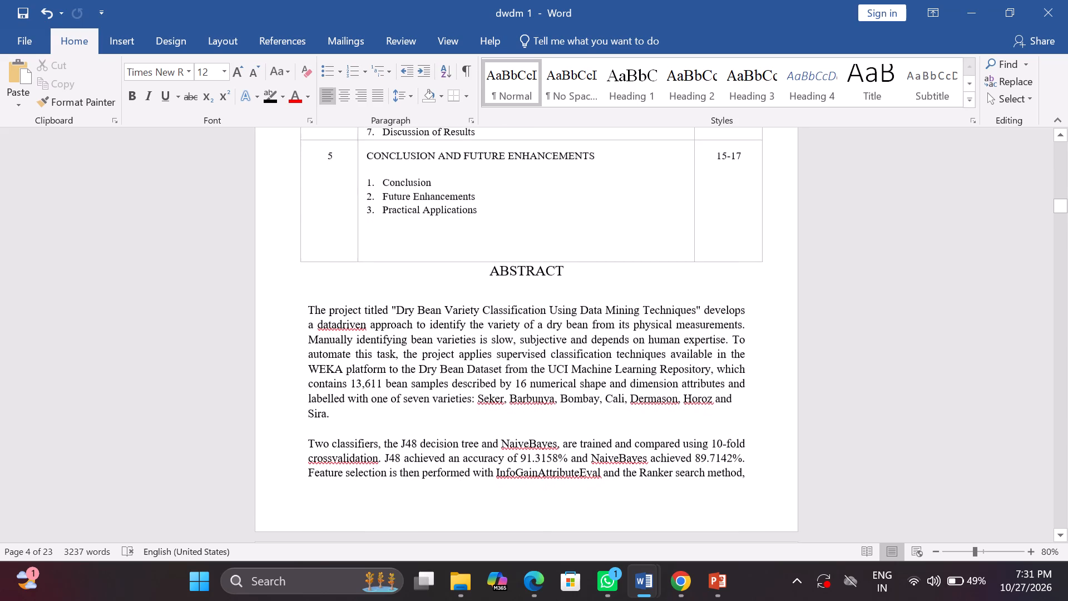
Look through the rest of the report, from the abstract through the chapters to the references and final page.
scroll(491, 304, down, 3)
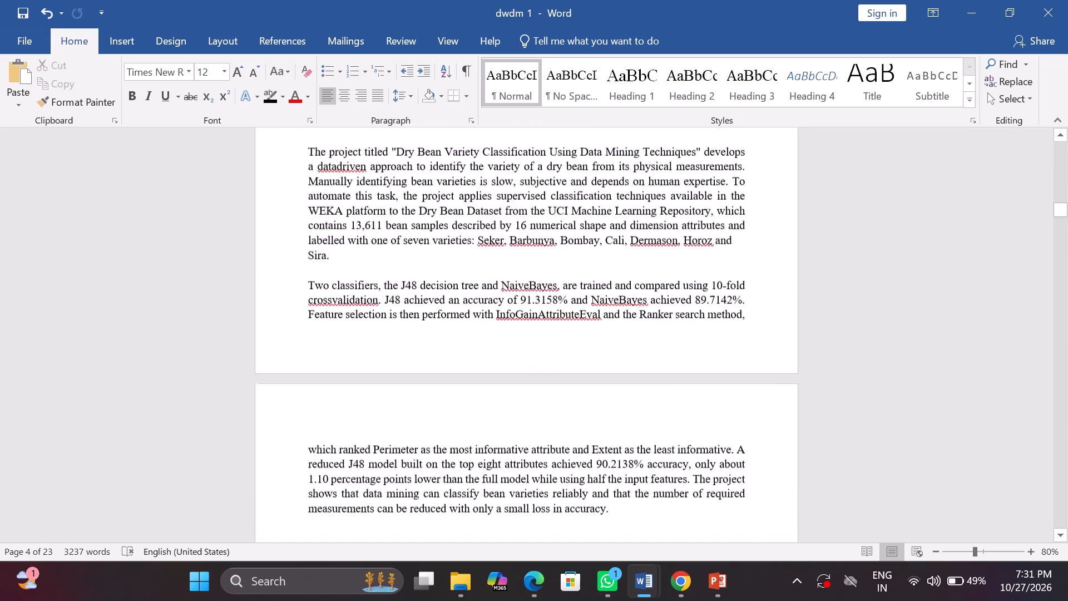
scroll(491, 304, down, 4)
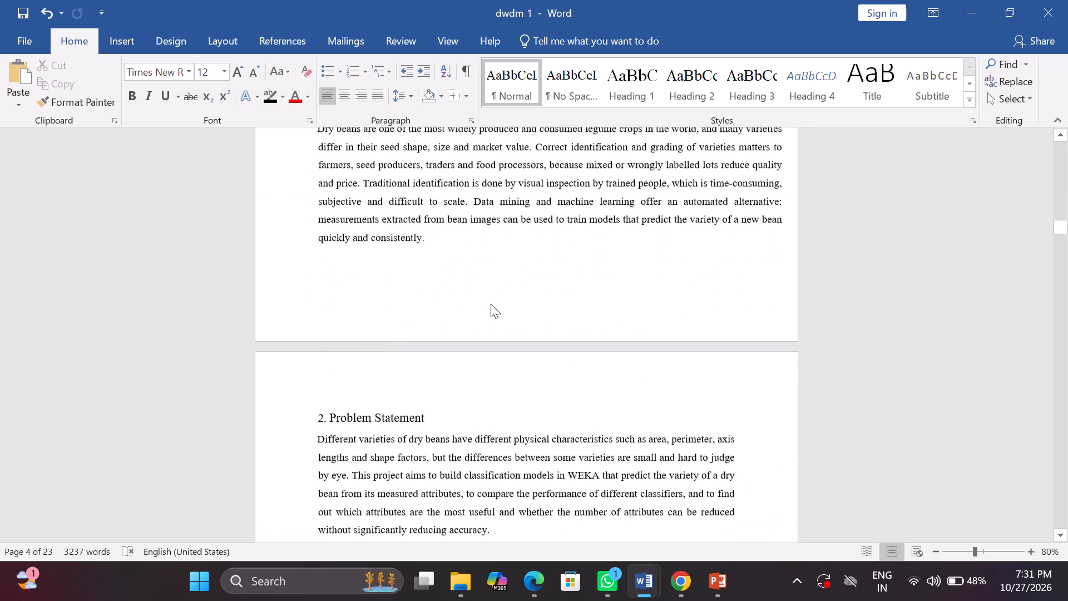
scroll(491, 304, down, 7)
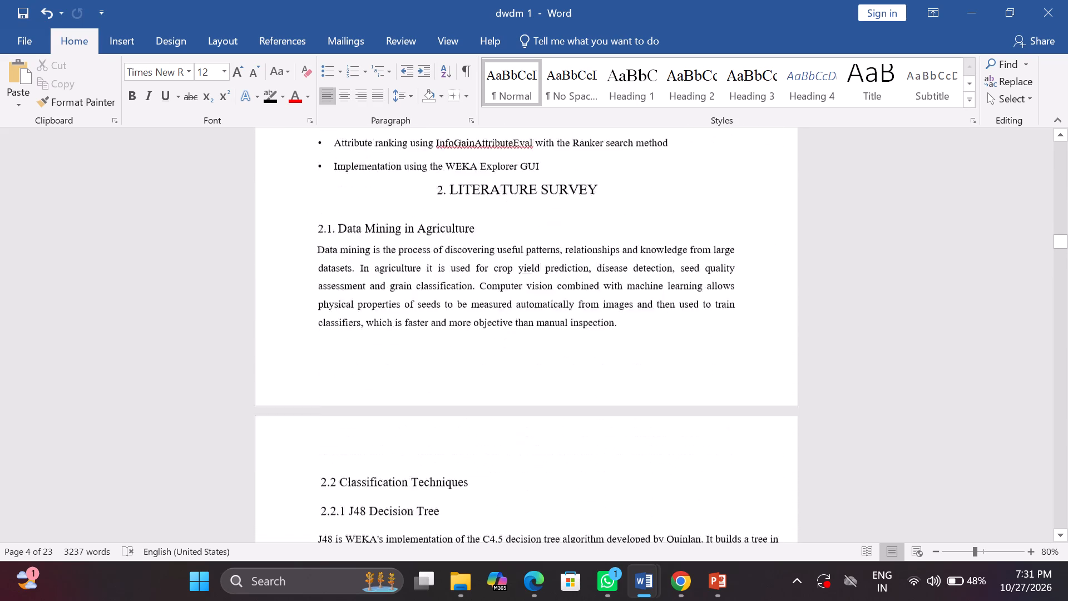
scroll(491, 304, down, 6)
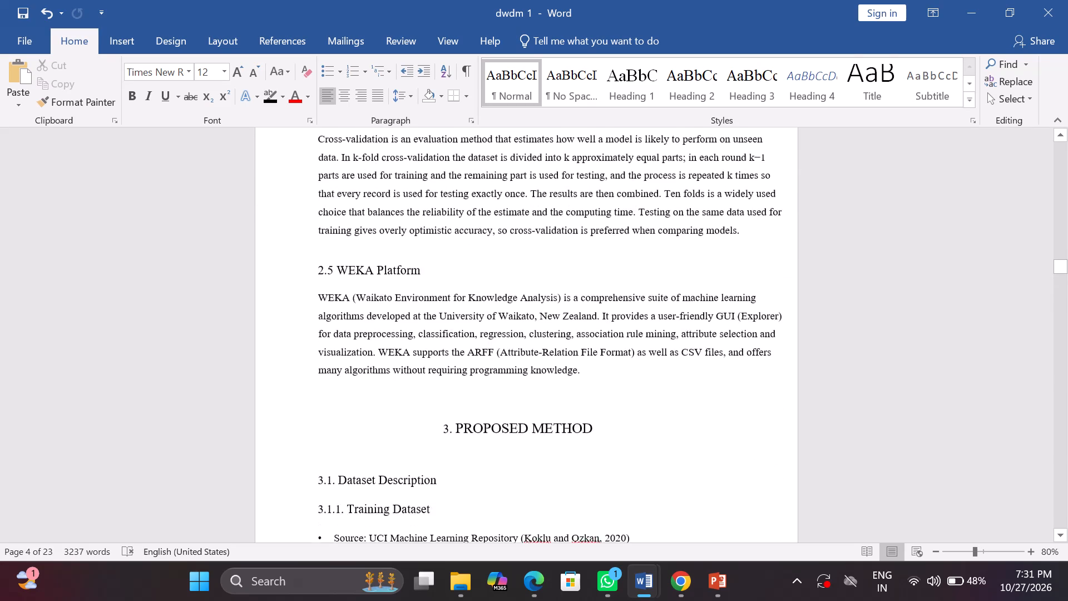
scroll(491, 304, down, 8)
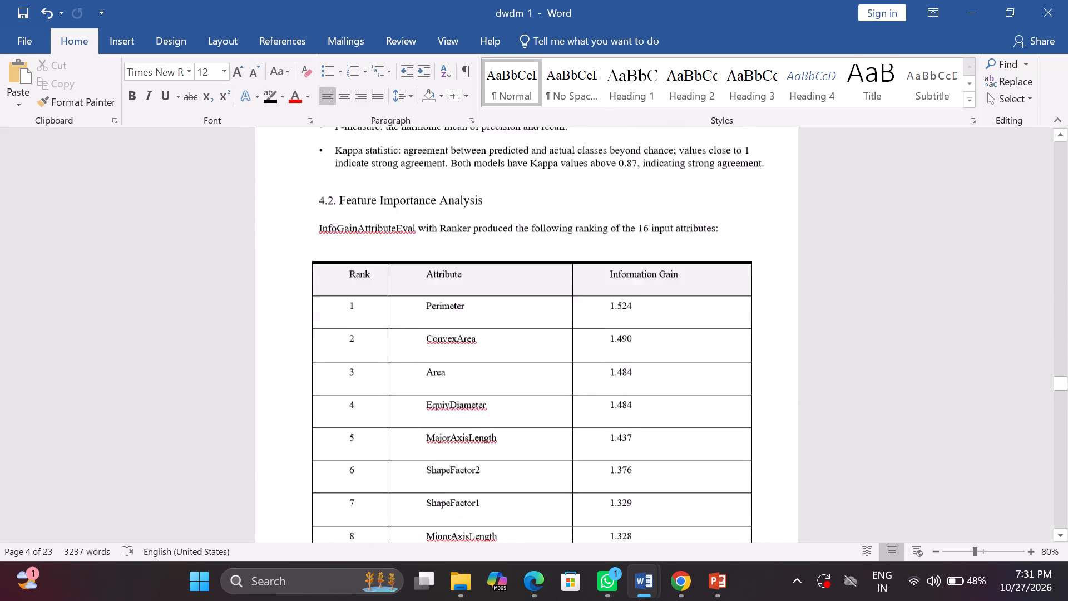
scroll(491, 304, down, 8)
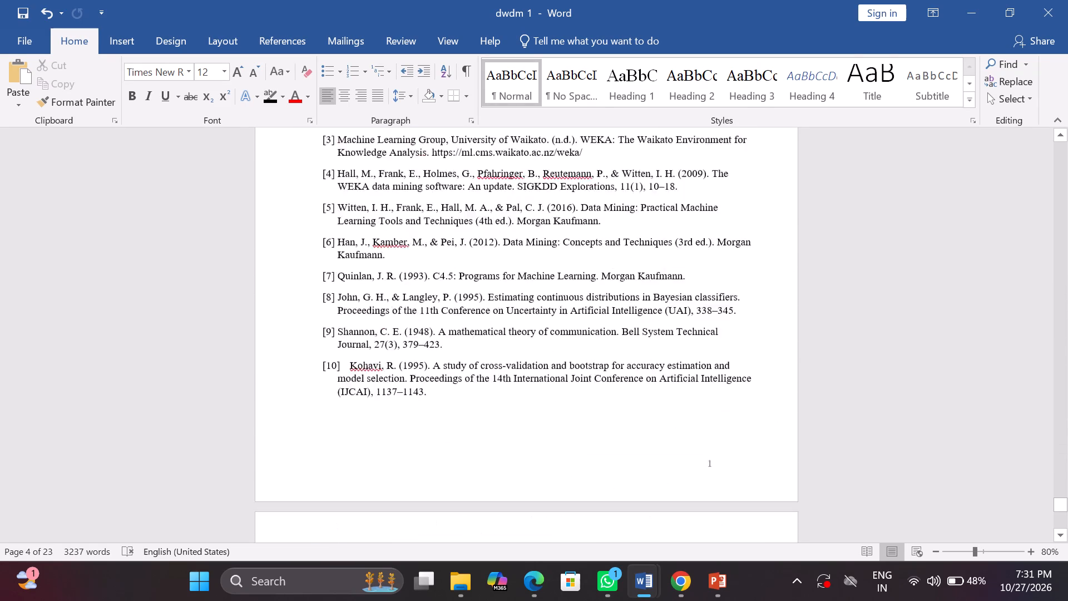
scroll(491, 304, down, 2)
Check the report's closing pages again and return to the cover page.
scroll(491, 304, up, 2)
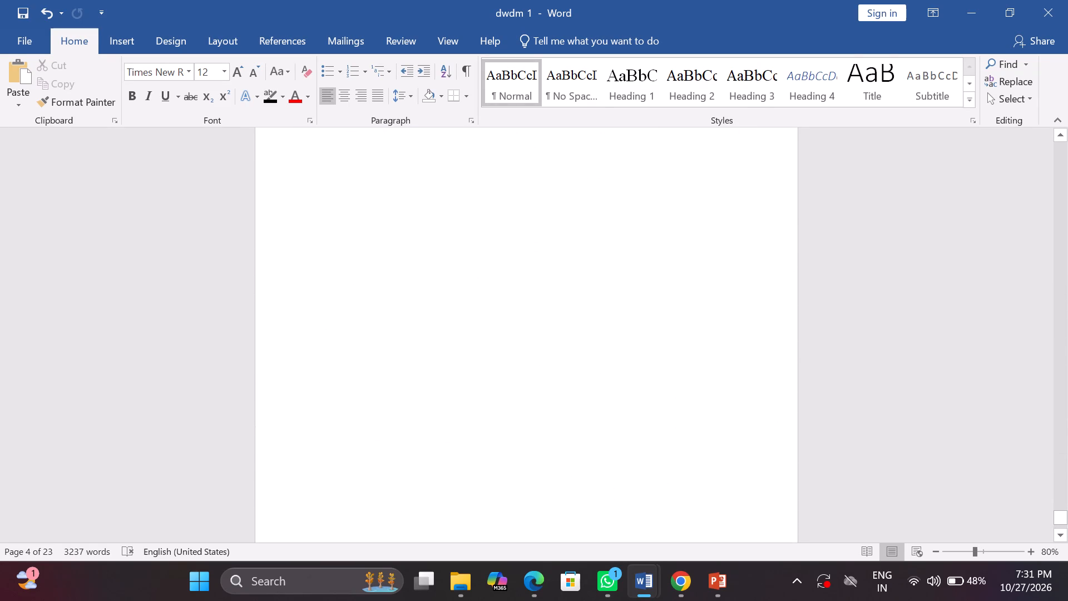
scroll(491, 304, up, 5)
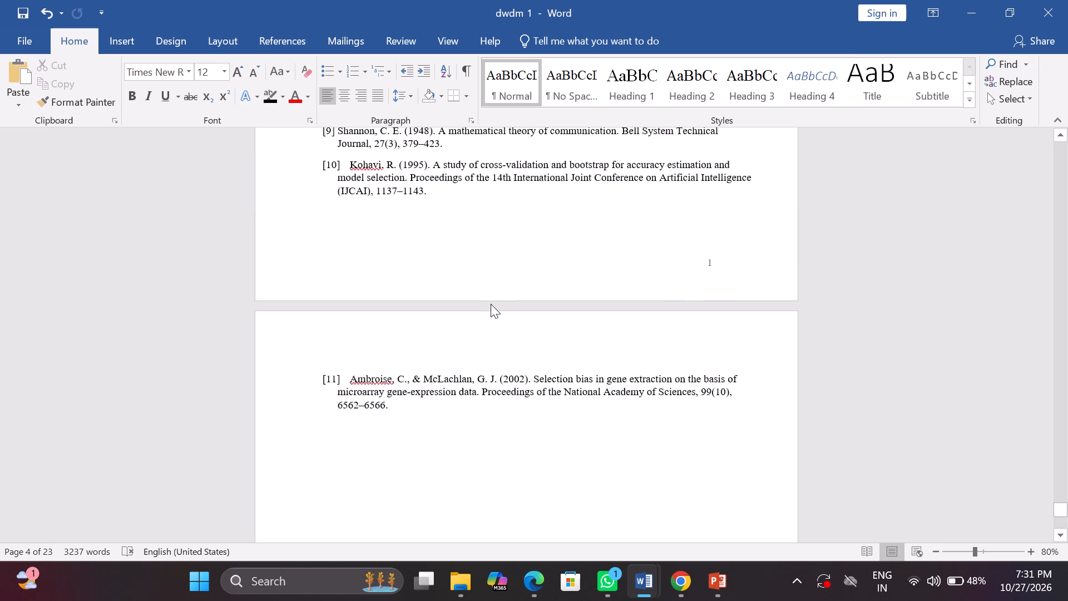
scroll(491, 304, up, 14)
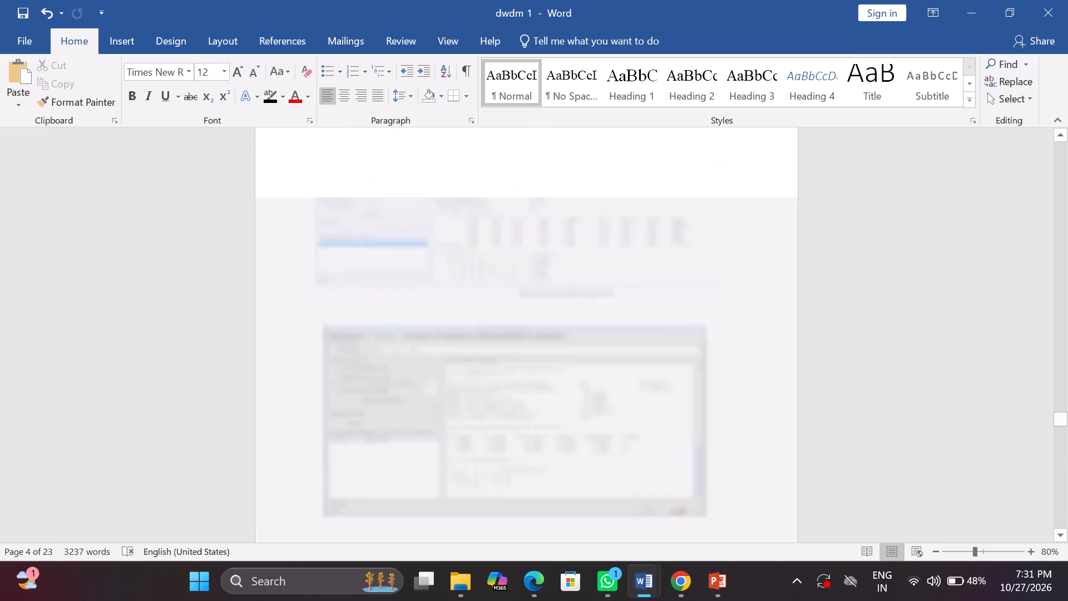
scroll(491, 304, up, 14)
scroll(491, 304, down, 1)
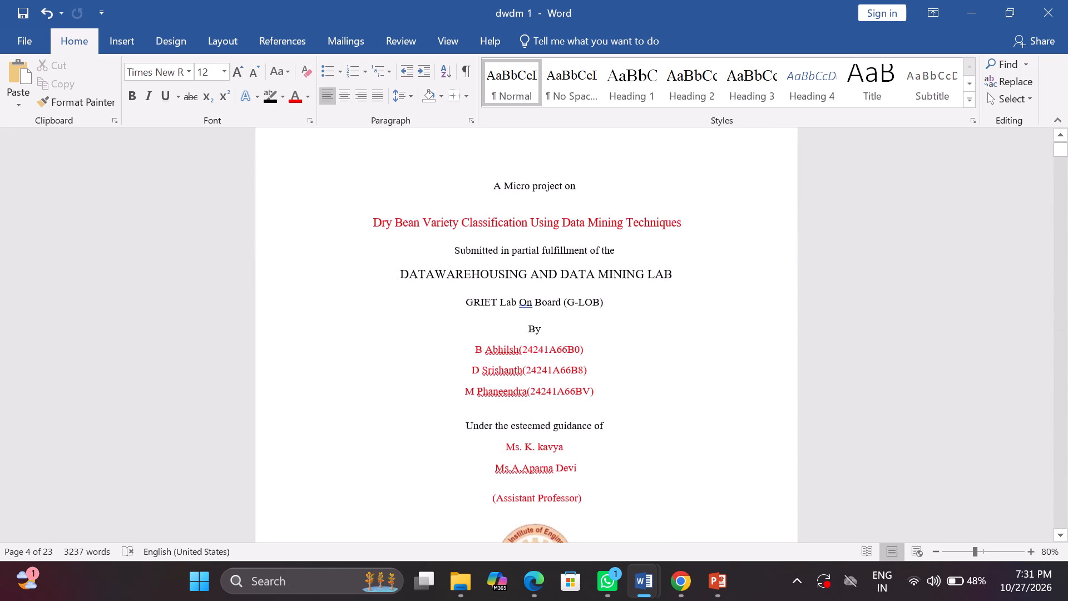
scroll(491, 304, down, 1)
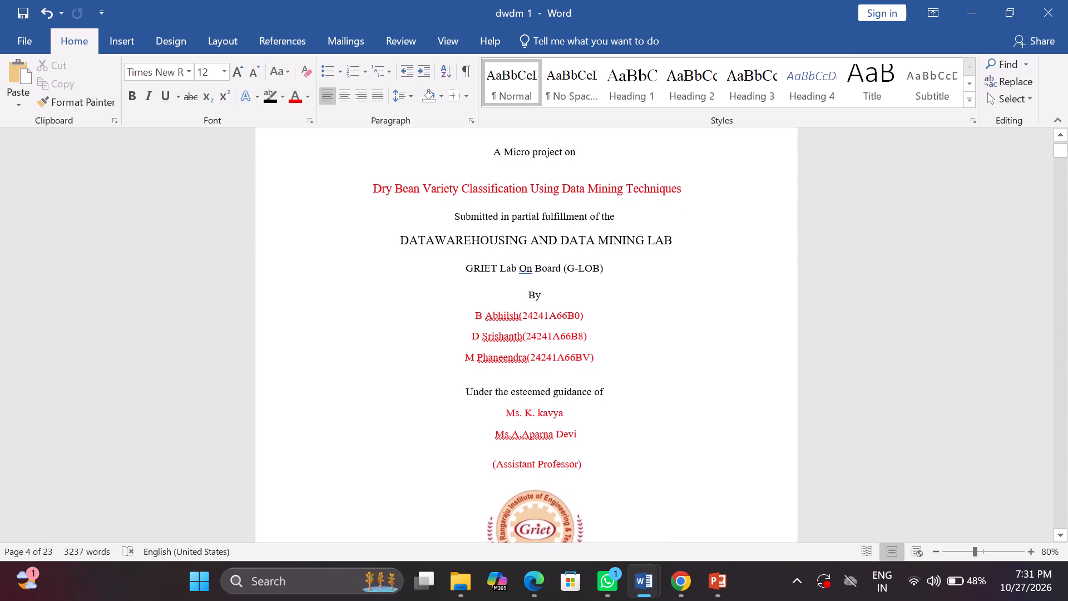
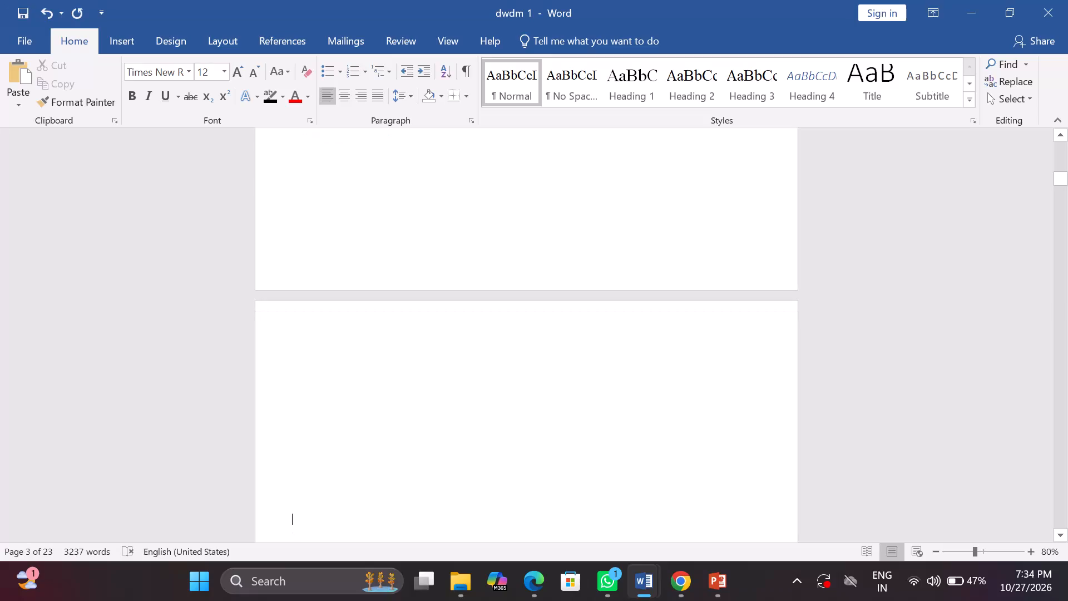
Review the cover page and certificate again, and check the table of contents position on page 3.
scroll(491, 304, up, 3)
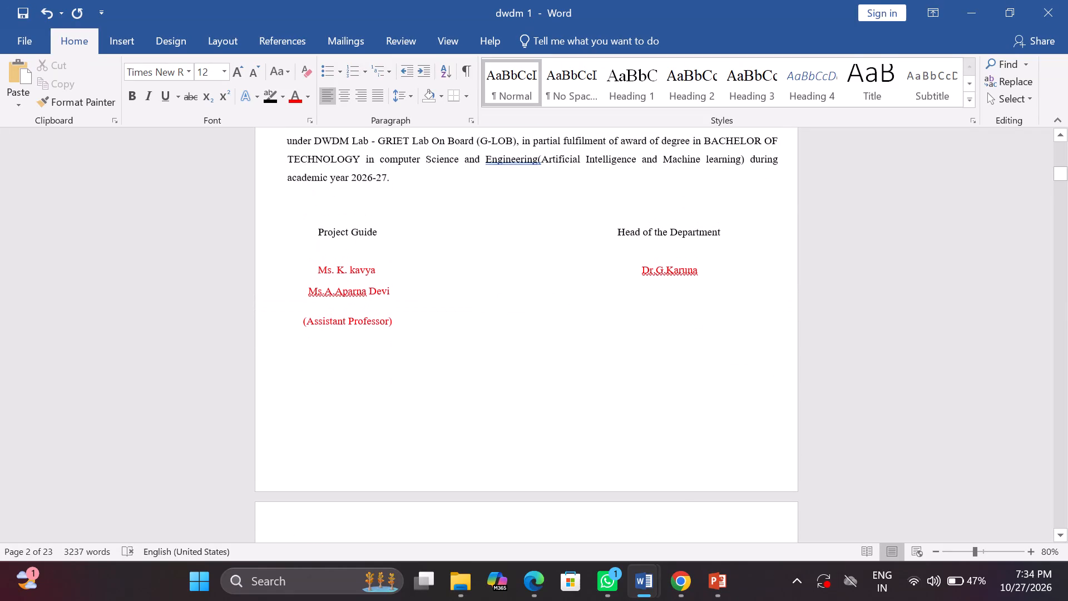
scroll(491, 304, up, 3)
scroll(491, 304, up, 20)
scroll(491, 304, up, 20)
scroll(491, 304, up, 20)
scroll(491, 304, down, 2)
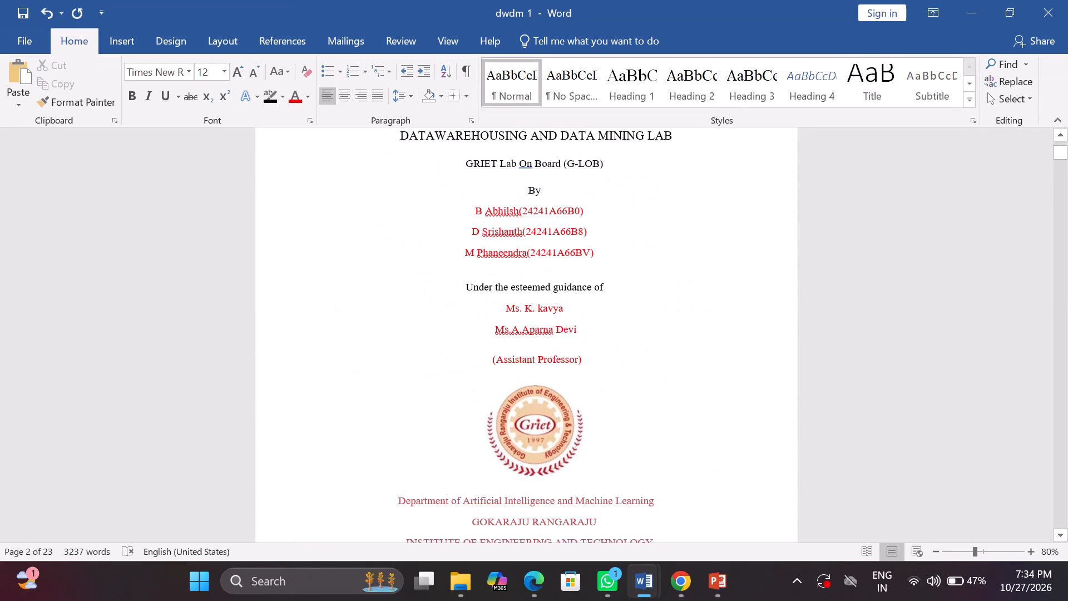
scroll(491, 304, down, 6)
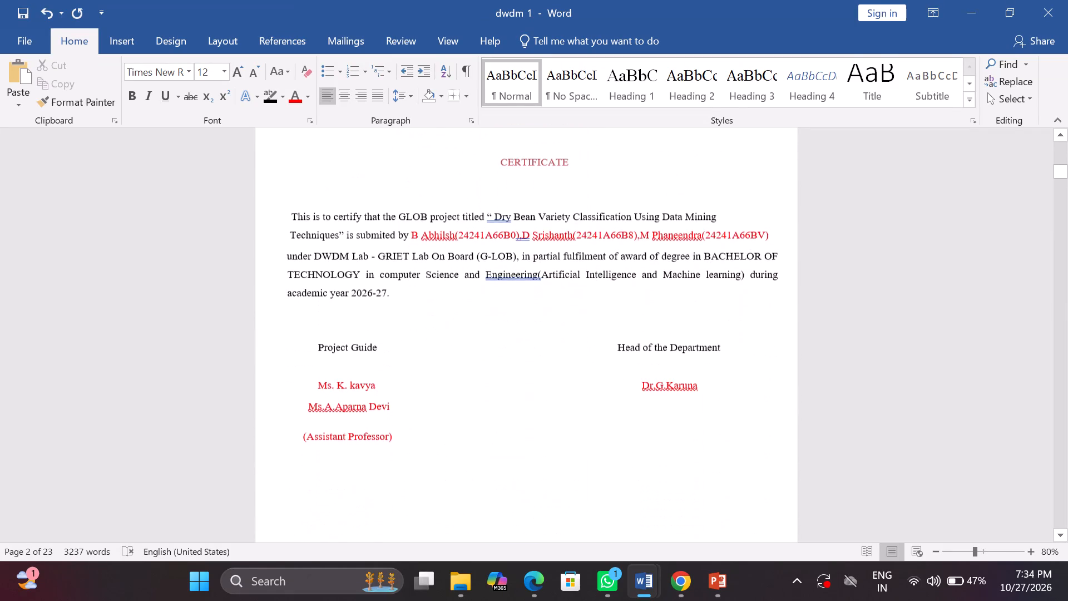
scroll(491, 304, down, 3)
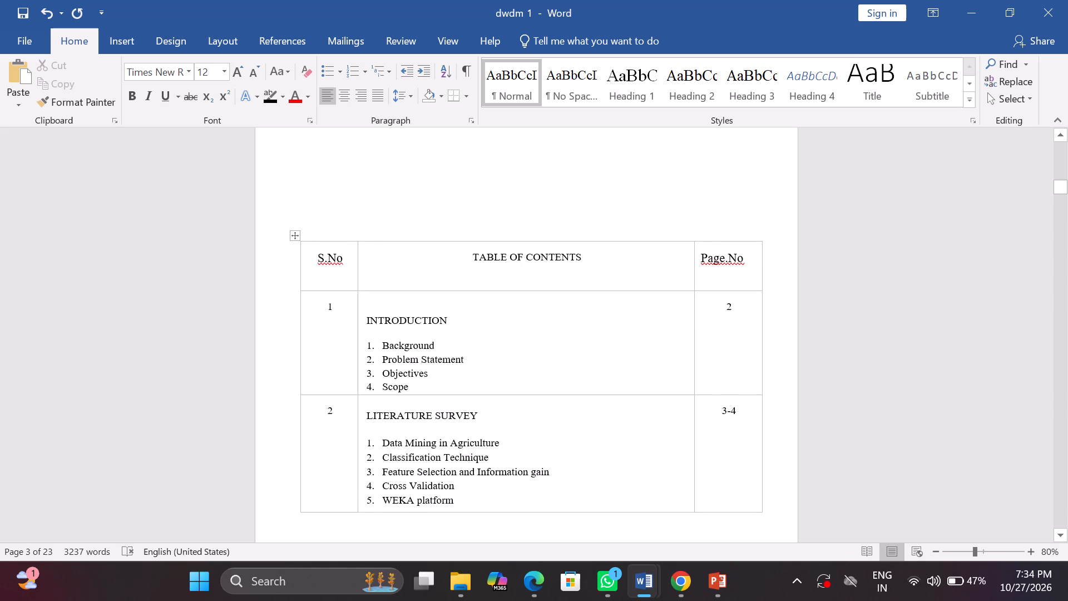
scroll(491, 304, up, 2)
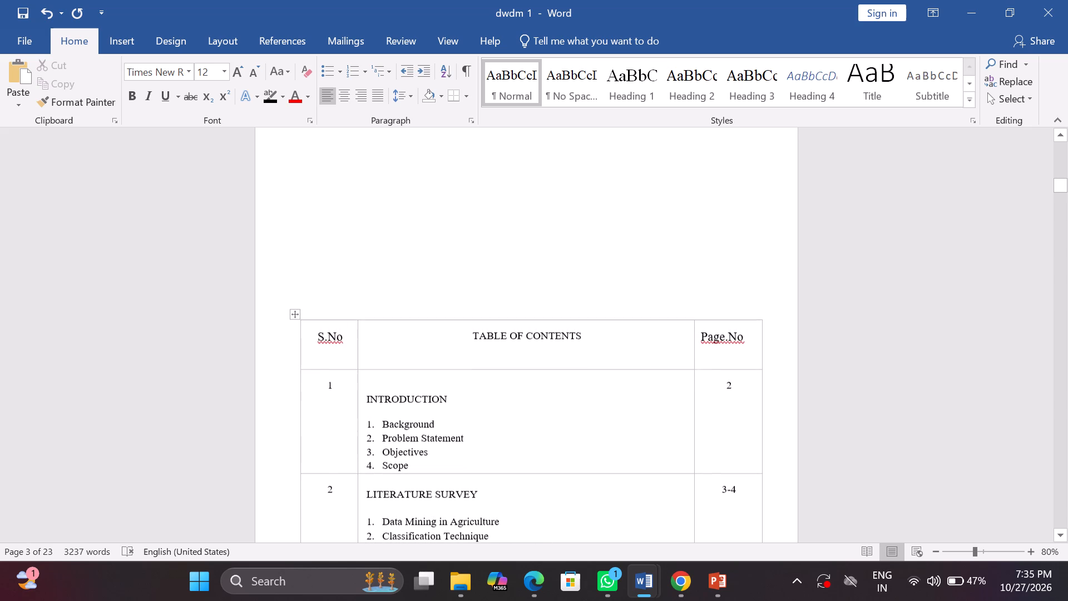
Undo the recent series of spacing edits above the table of contents on page 3.
key(ctrl+z)
key(ctrl+z)
key(ctrl+z)
key(ctrl+z)
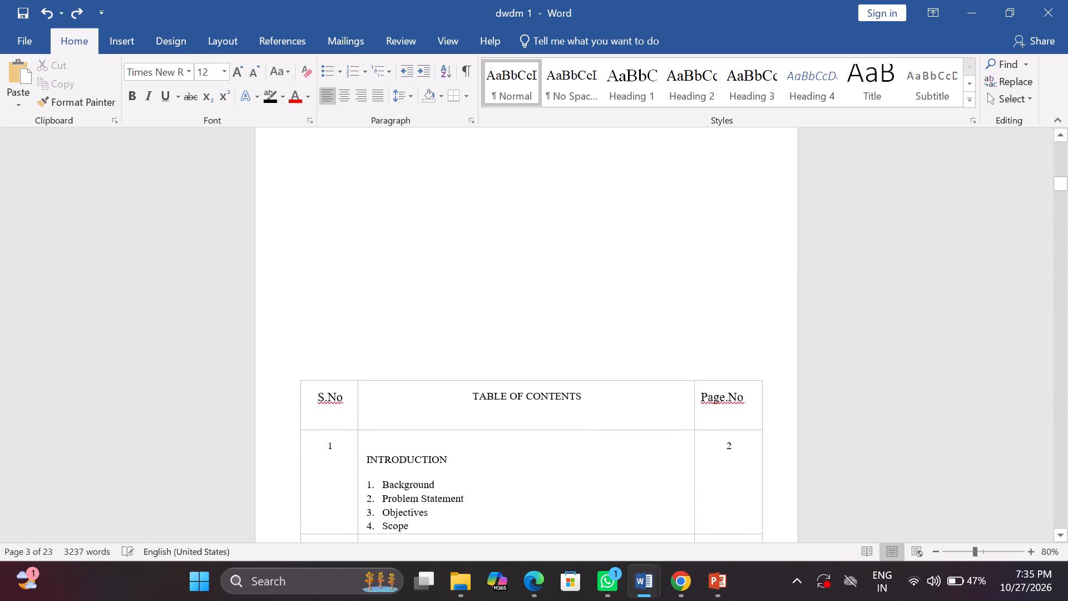
key(ctrl+z)
key(ctrl+z)
key(ctrl+z)
key(ctrl+z)
key(ctrl+z)
key(ctrl+z)
key(ctrl+z)
key(ctrl+z)
key(ctrl+z)
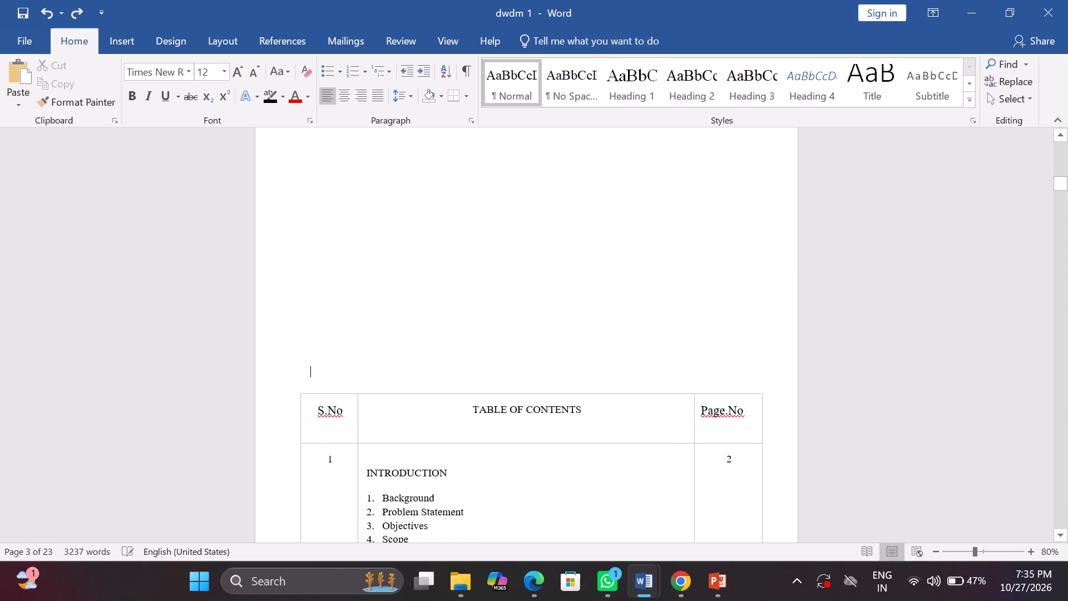
key(ctrl+z)
key(ctrl+z)
key(ctrl+z)
key(ctrl+z)
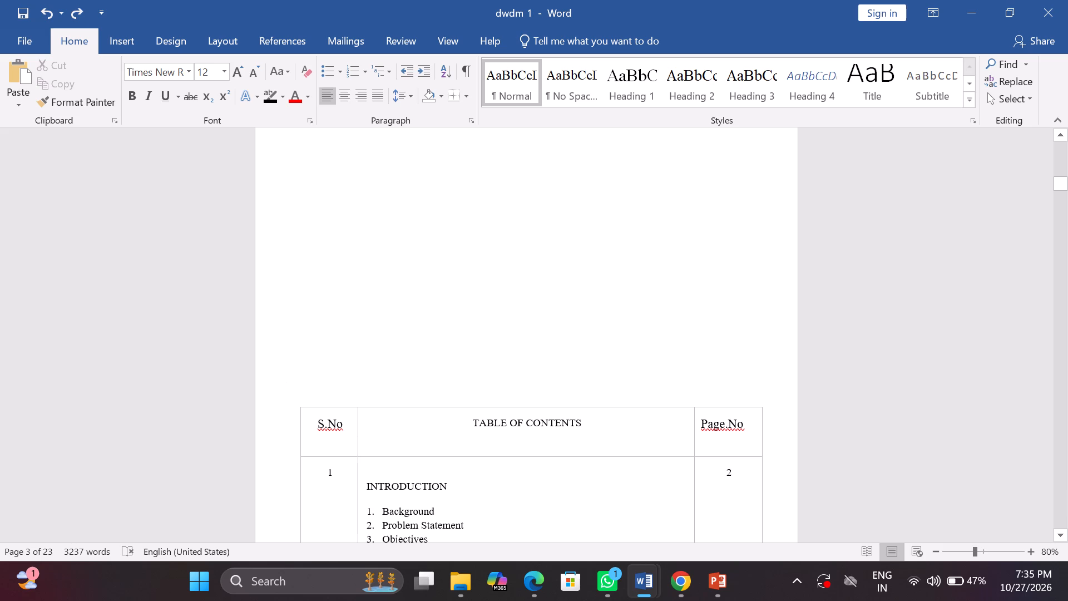